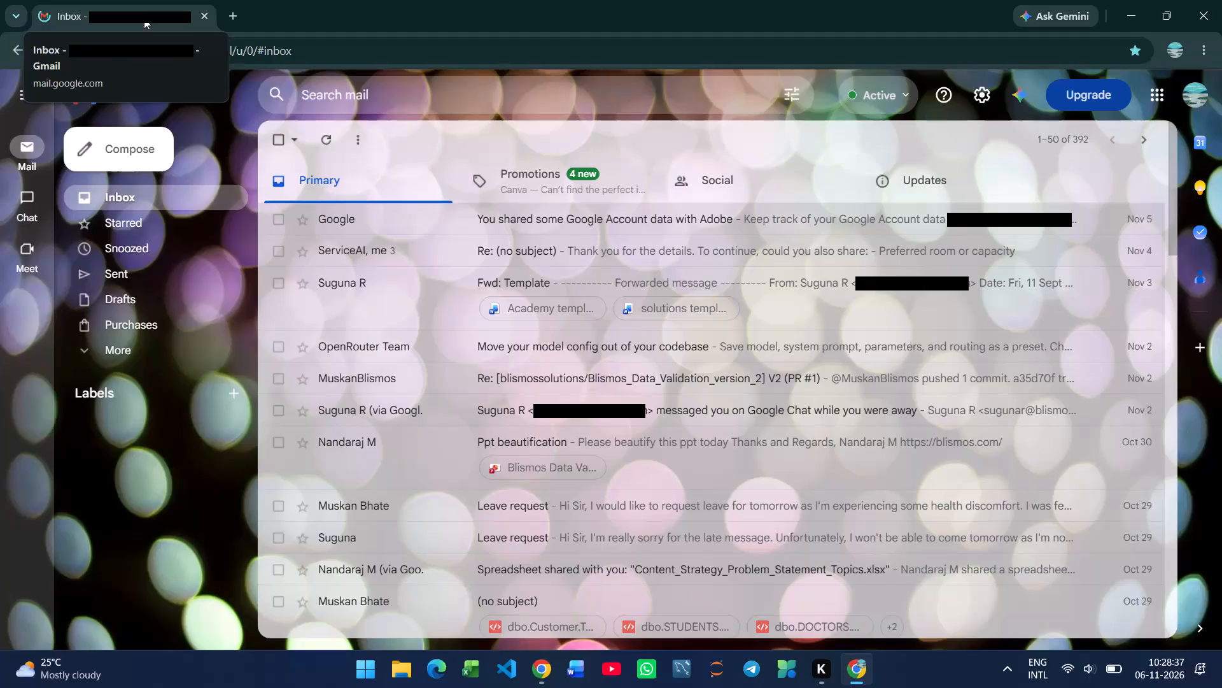
# Search Google for "cloud ai" in a new browser tab.
pyautogui.click(237, 12)
pyautogui.write('cloud ai')
pyautogui.press('Return')
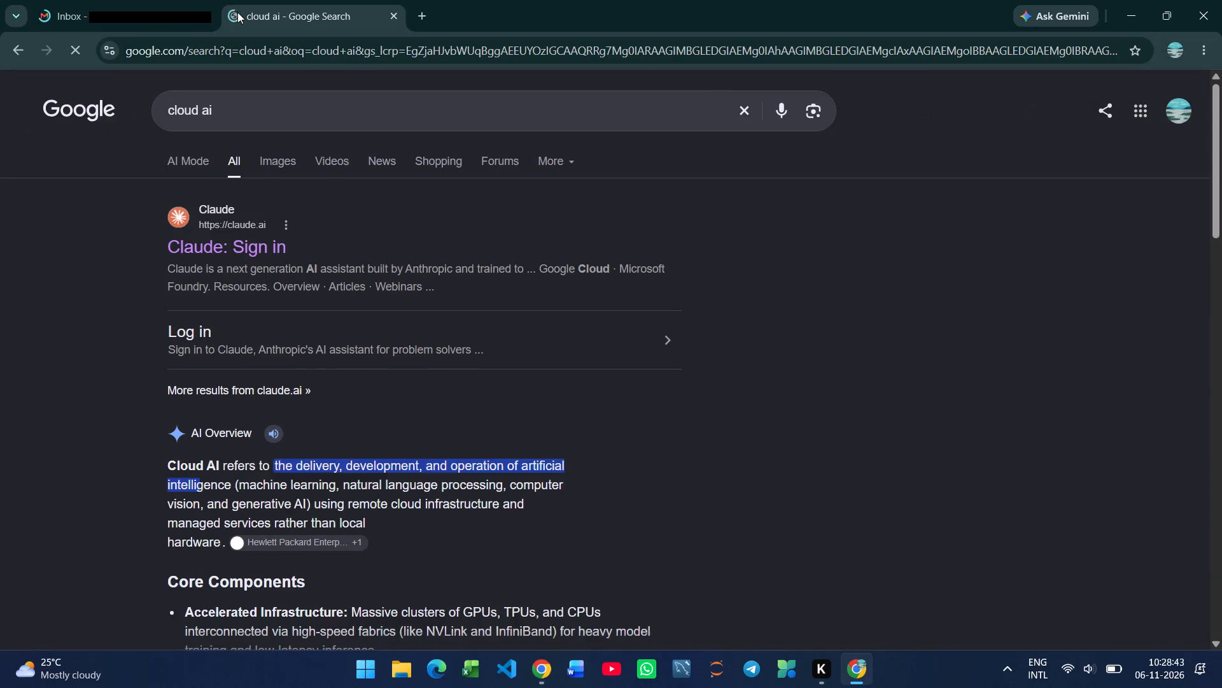
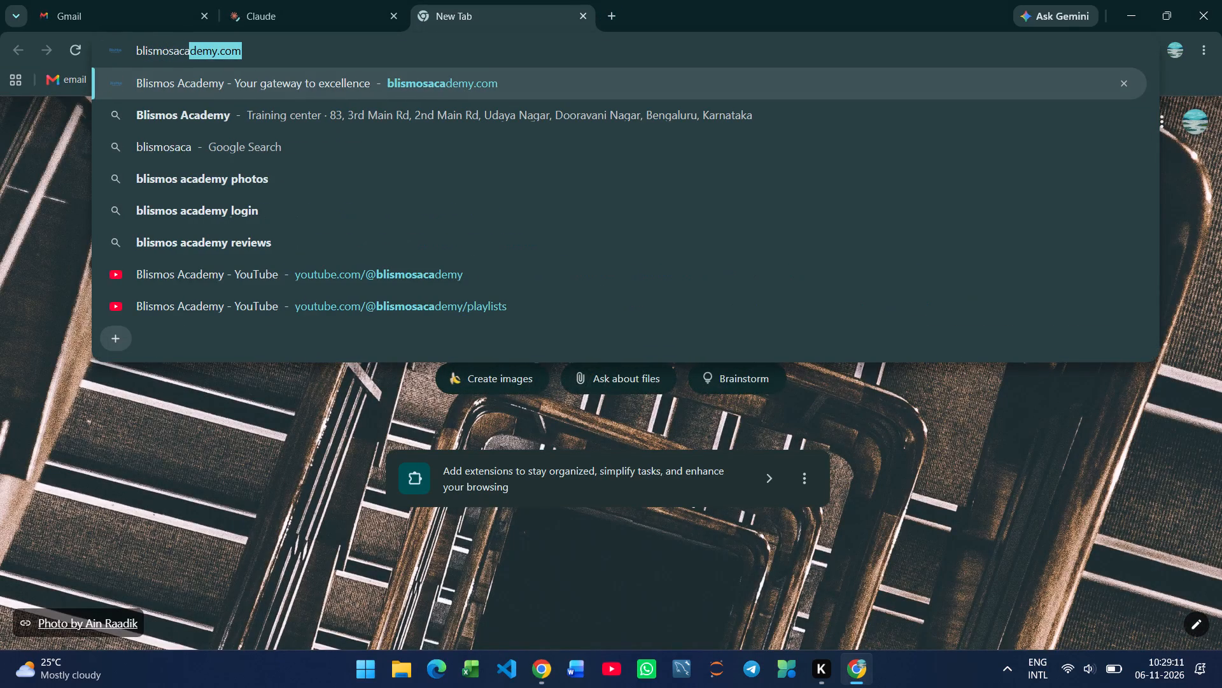
# Load the Blismos Academy website at blismosacademy.com in the new browser tab.
pyautogui.press('Return')
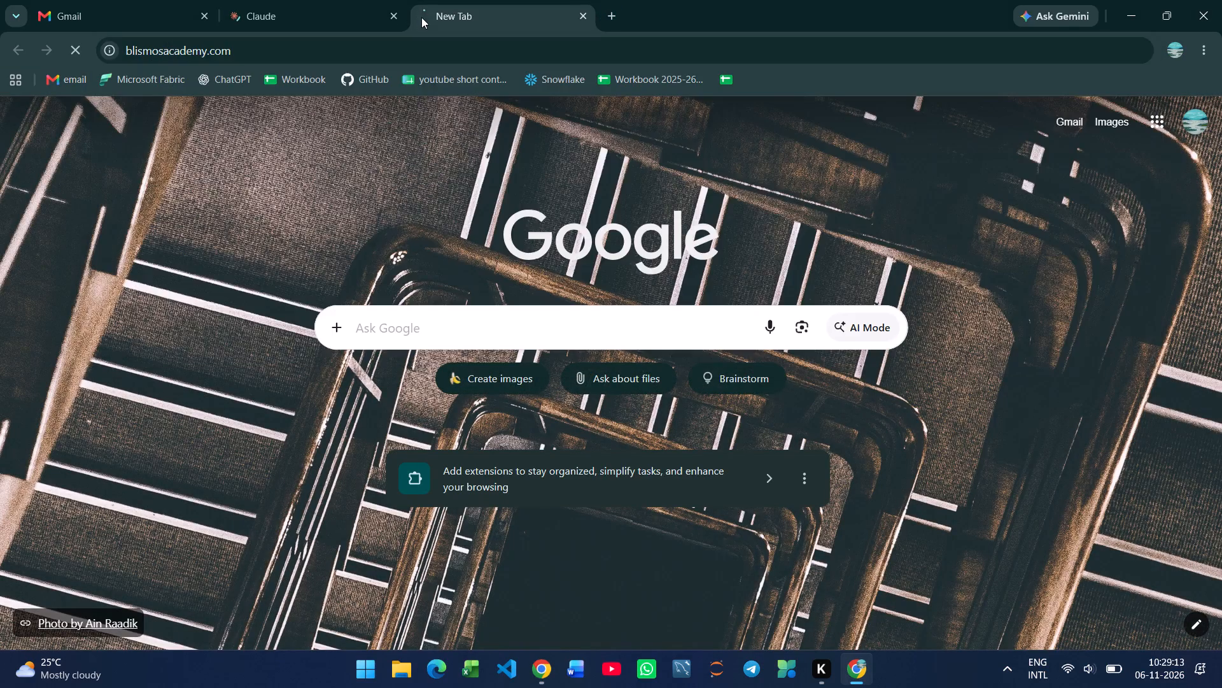
# Open the full blismosacademy.com page address for editing.
pyautogui.click(279, 45)
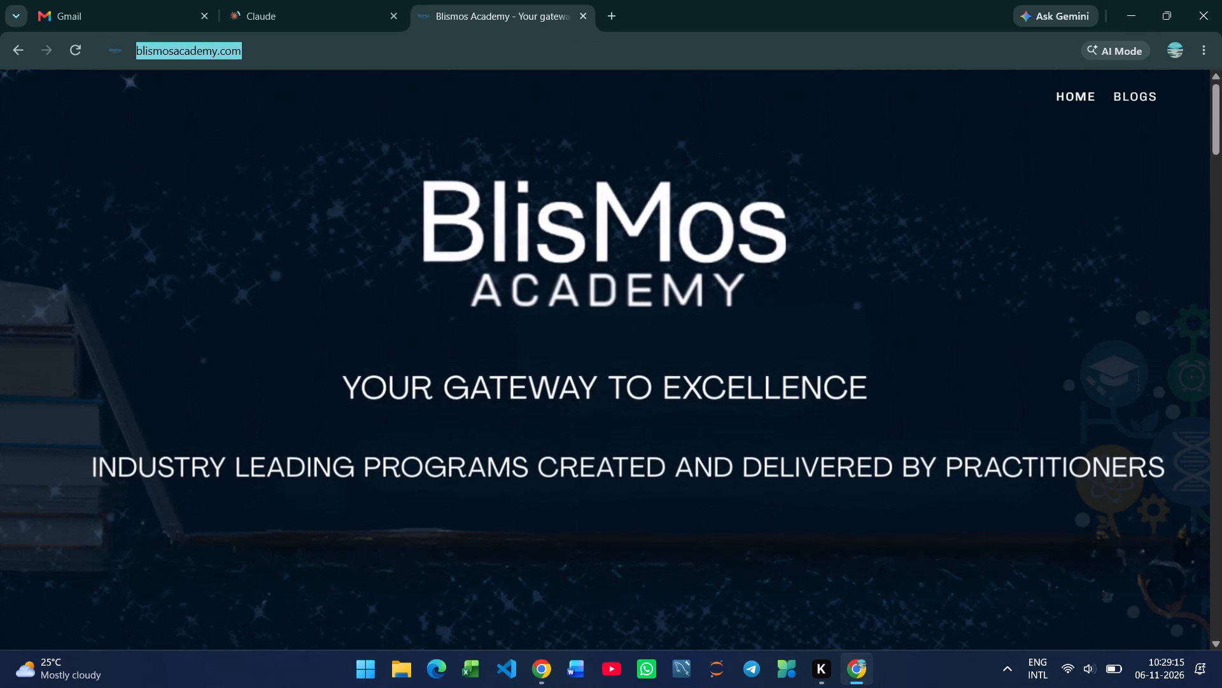
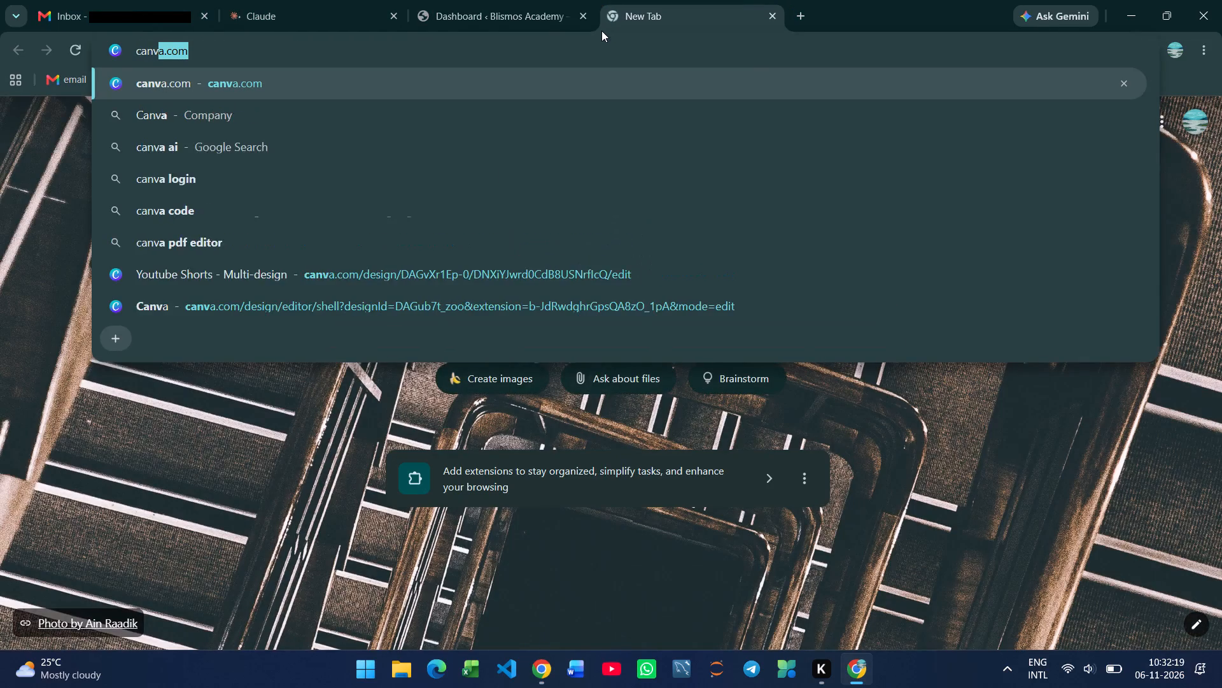
# Go to canva.com and open the recent 1600 × 400 px design named Marketing.
pyautogui.press('Return')
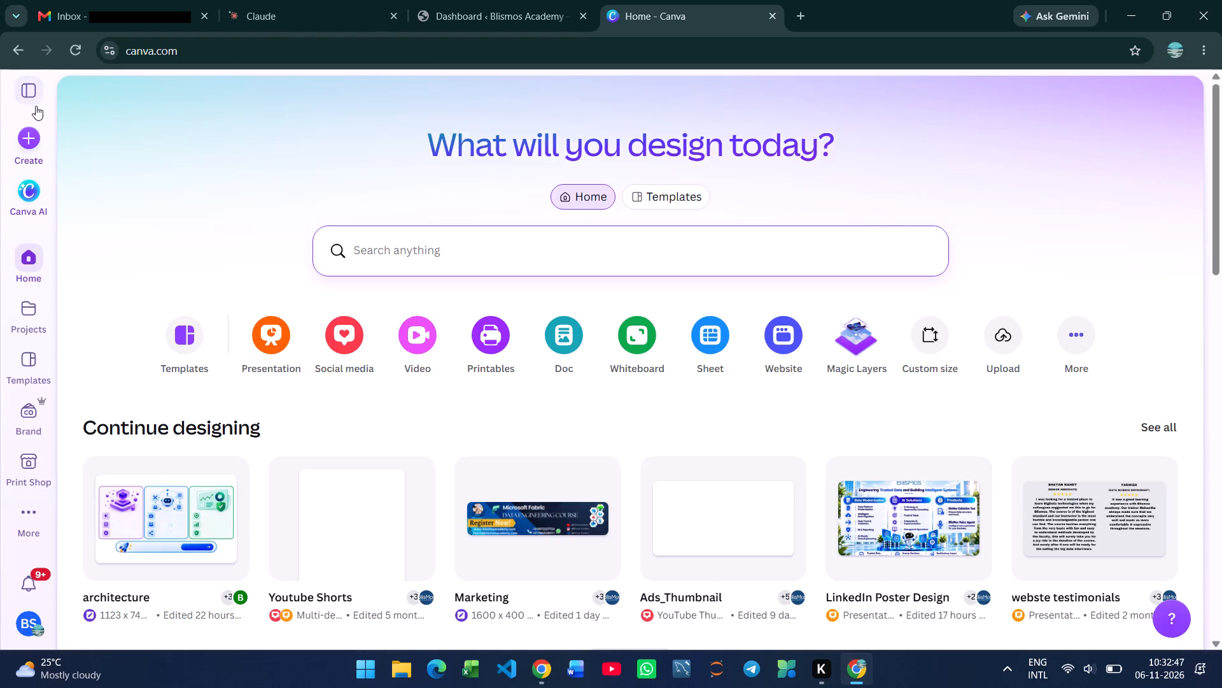
pyautogui.scroll(-1, 295, 512)
pyautogui.click(544, 451)
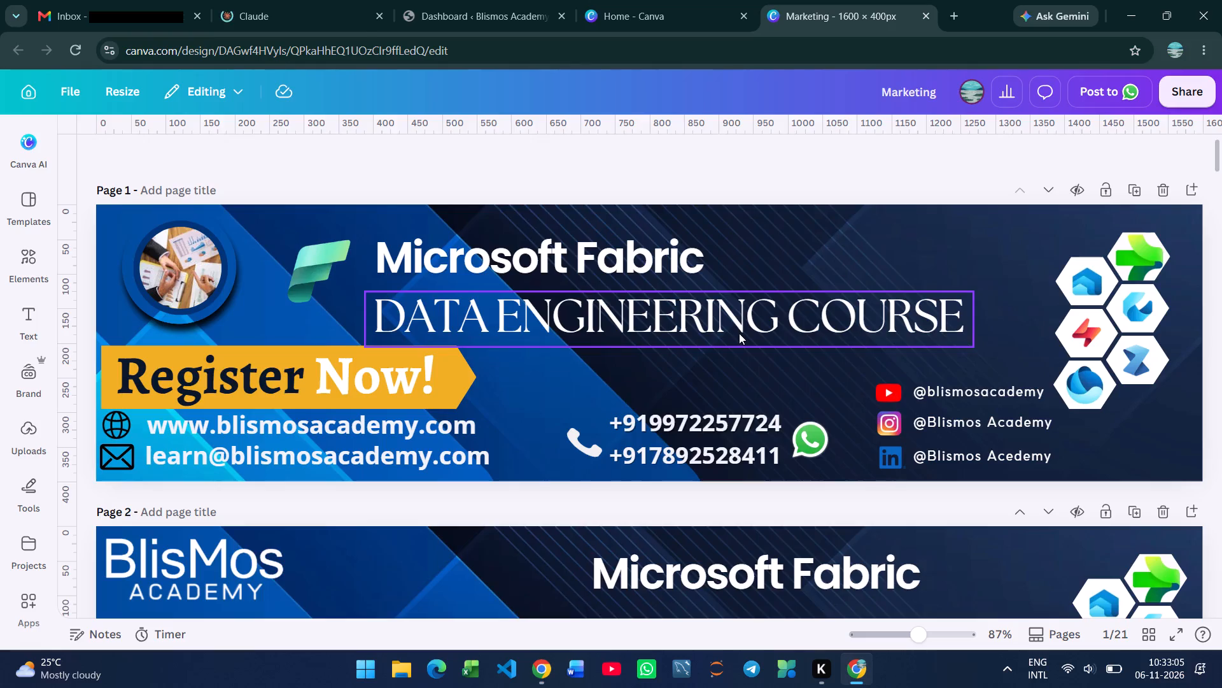
# Look through the banner pages of the Marketing design, from page 1 to about page 9.
pyautogui.scroll(-2, 739, 333)
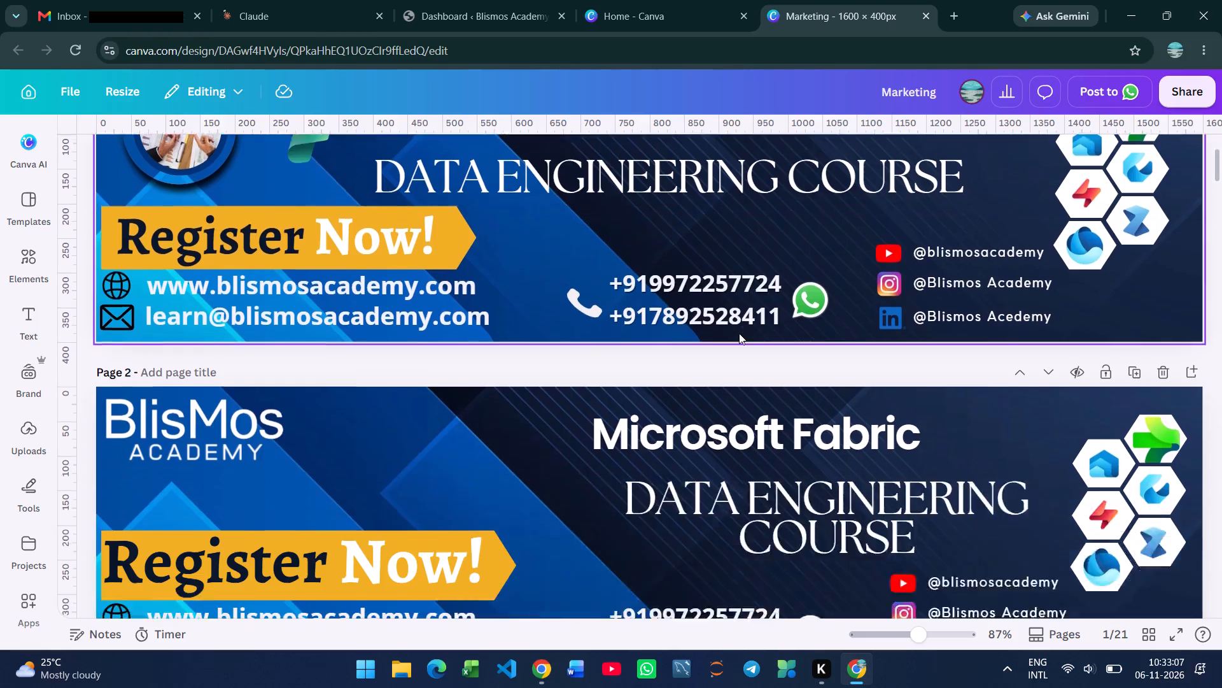
pyautogui.scroll(-3, 739, 333)
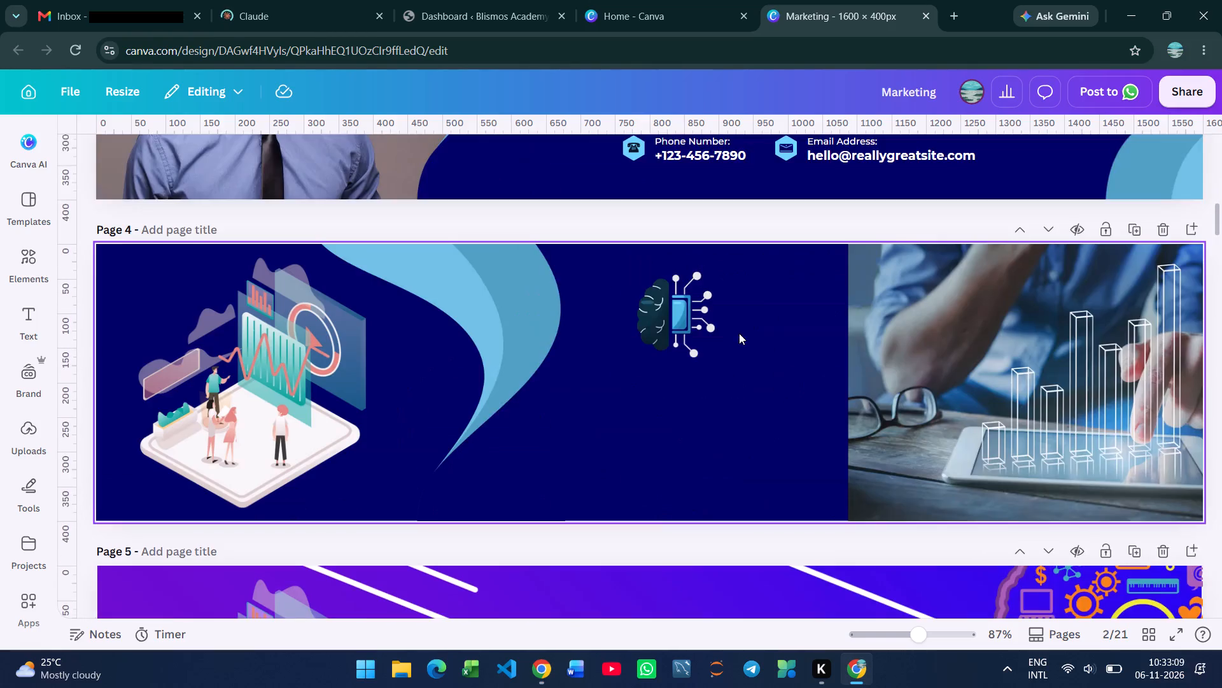
pyautogui.scroll(-6, 739, 333)
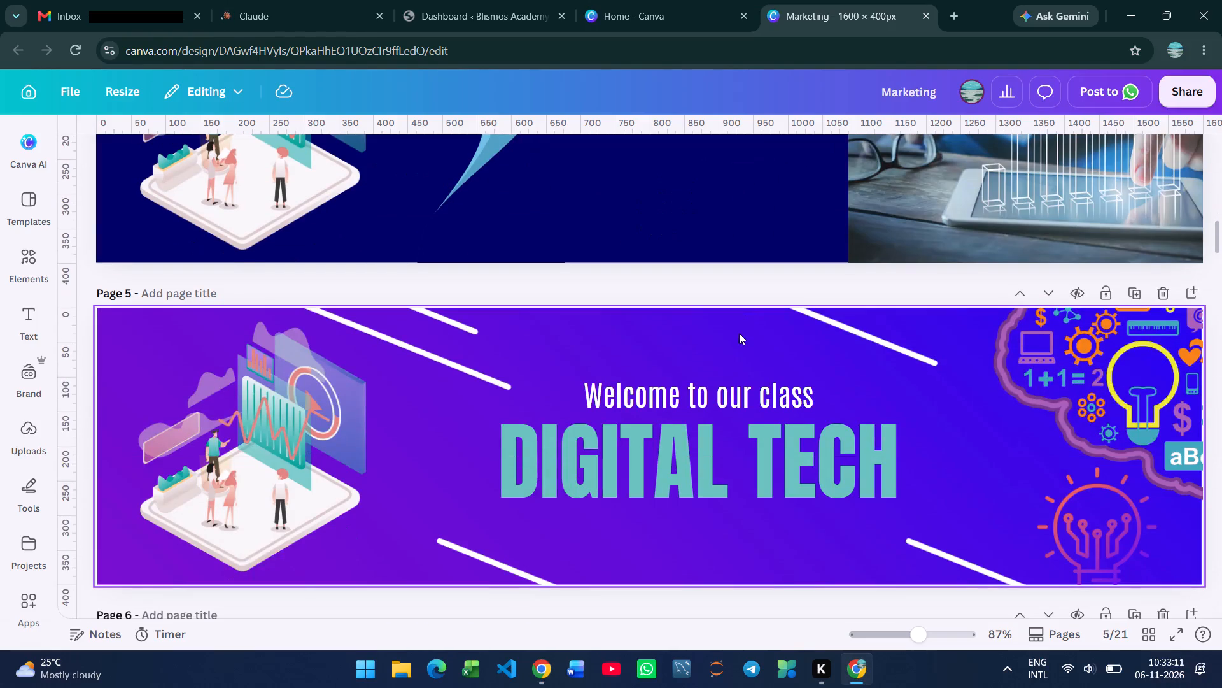
pyautogui.scroll(-1, 739, 333)
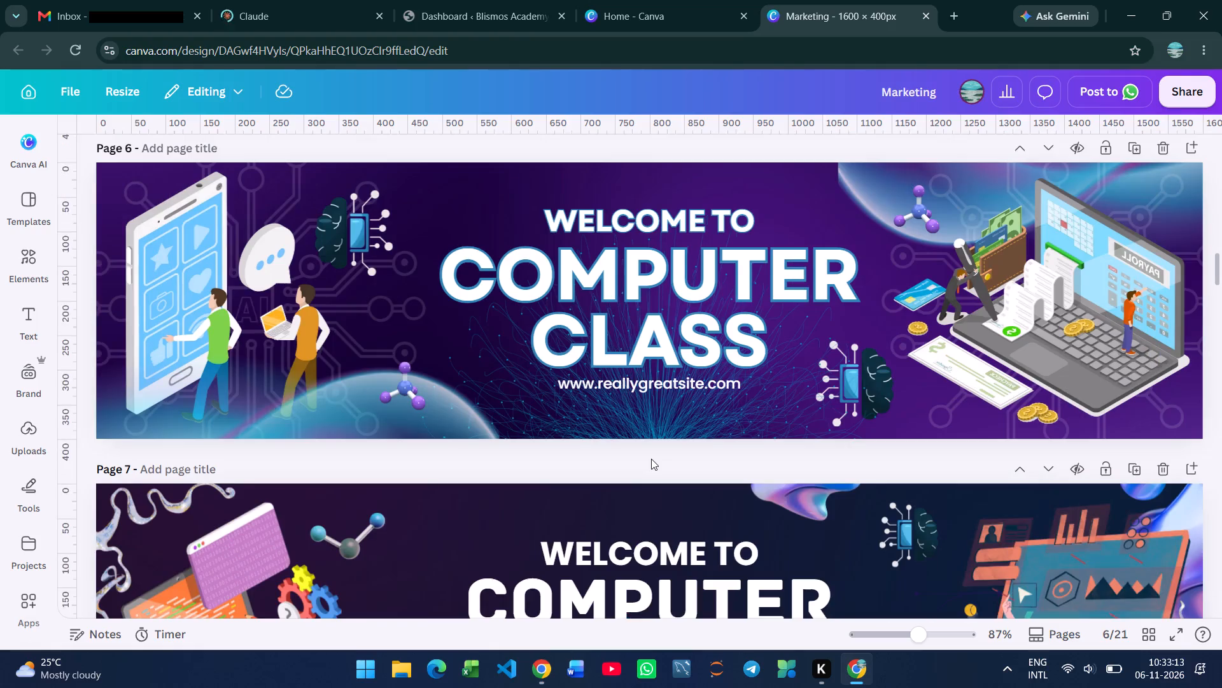
pyautogui.scroll(-6, 651, 459)
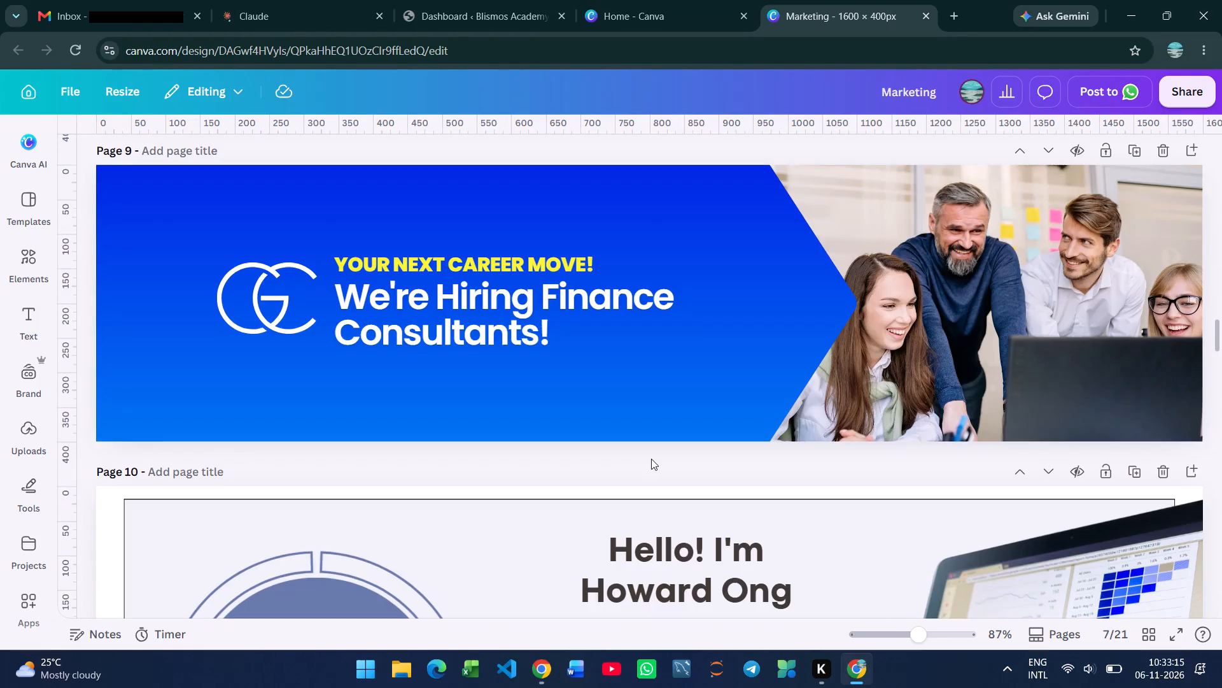
# Switch to File Explorer.
pyautogui.click(397, 670)
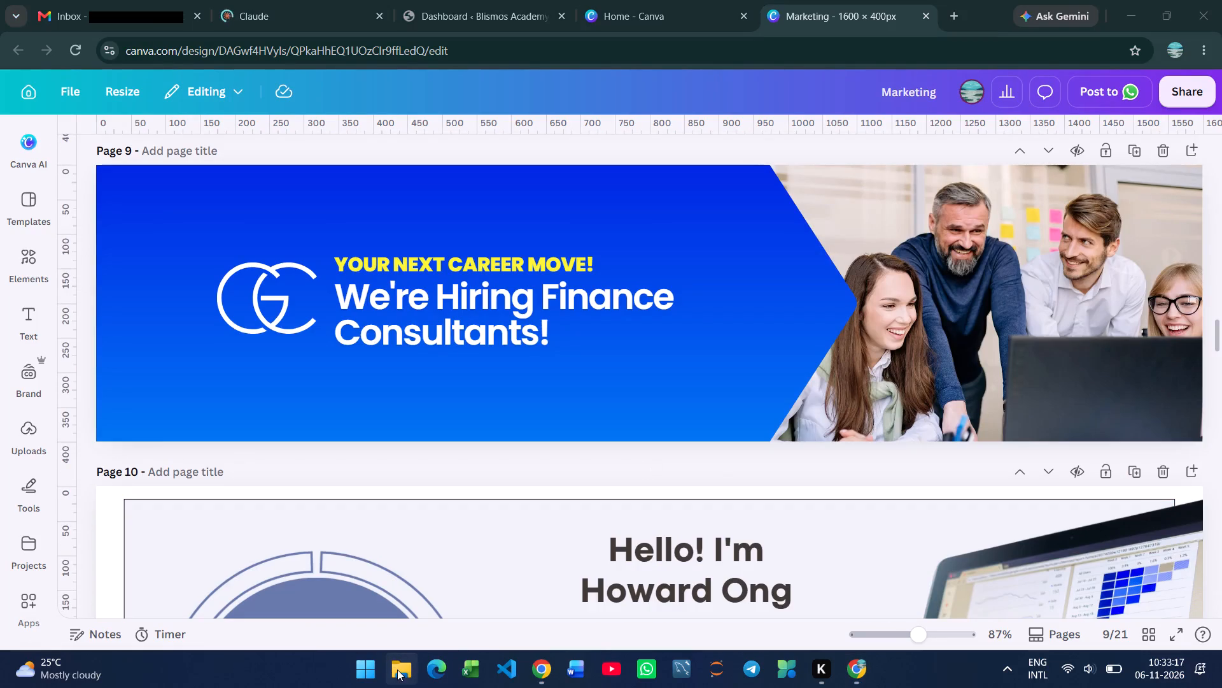
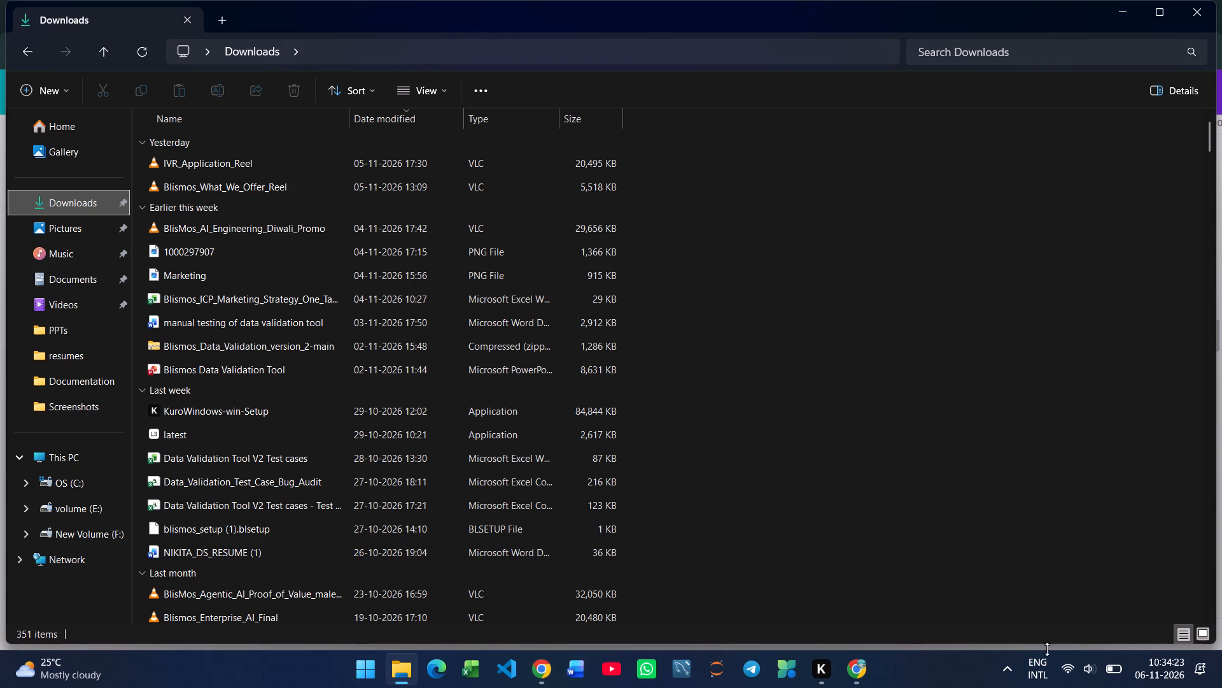
# Return to the Marketing design in Canva and look through its banners from page 9 to page 13.
pyautogui.click(848, 682)
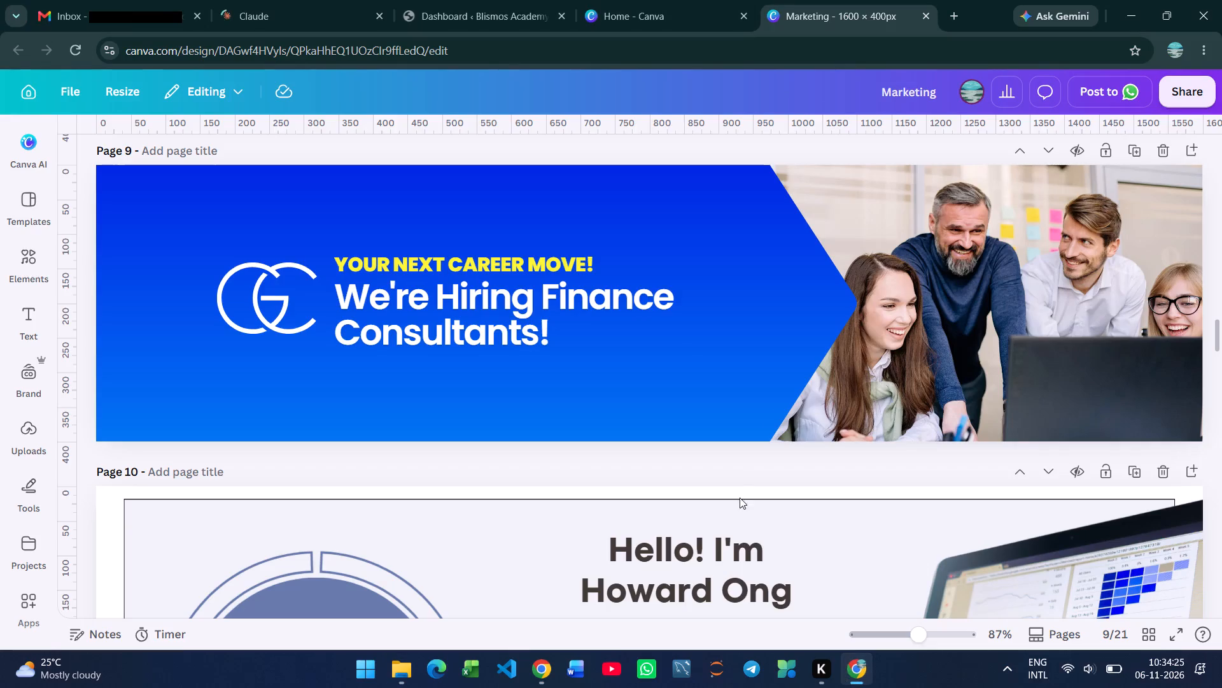
pyautogui.scroll(-5, 723, 475)
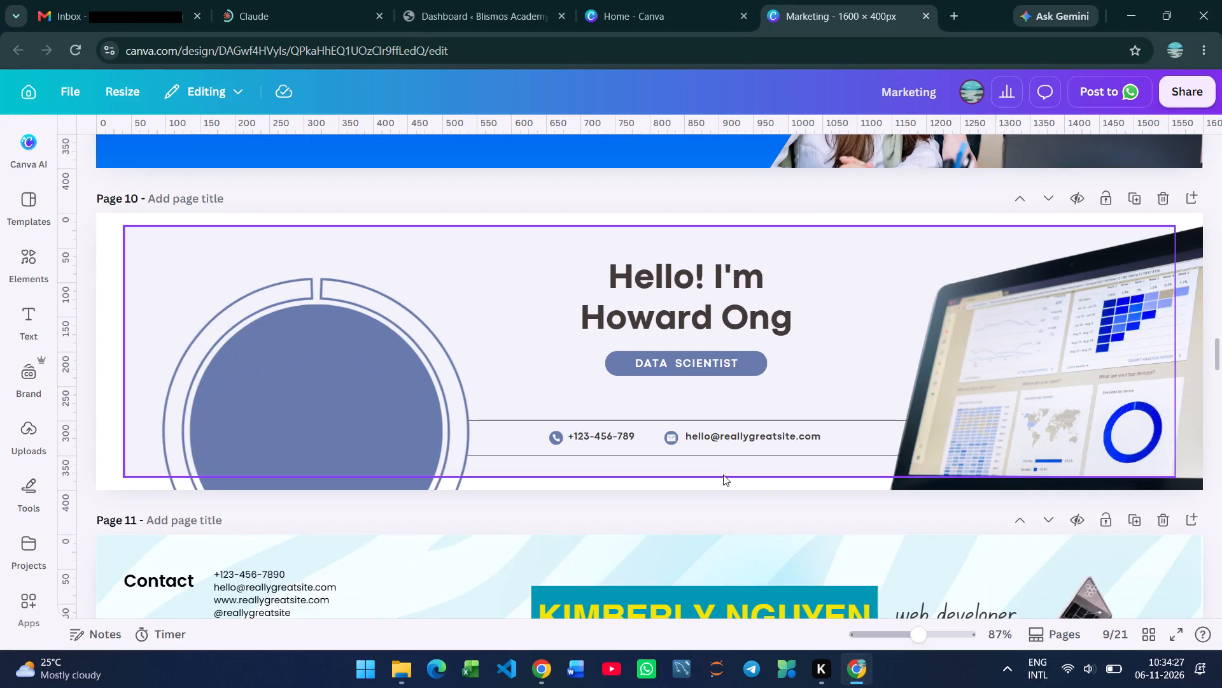
pyautogui.scroll(-4, 723, 475)
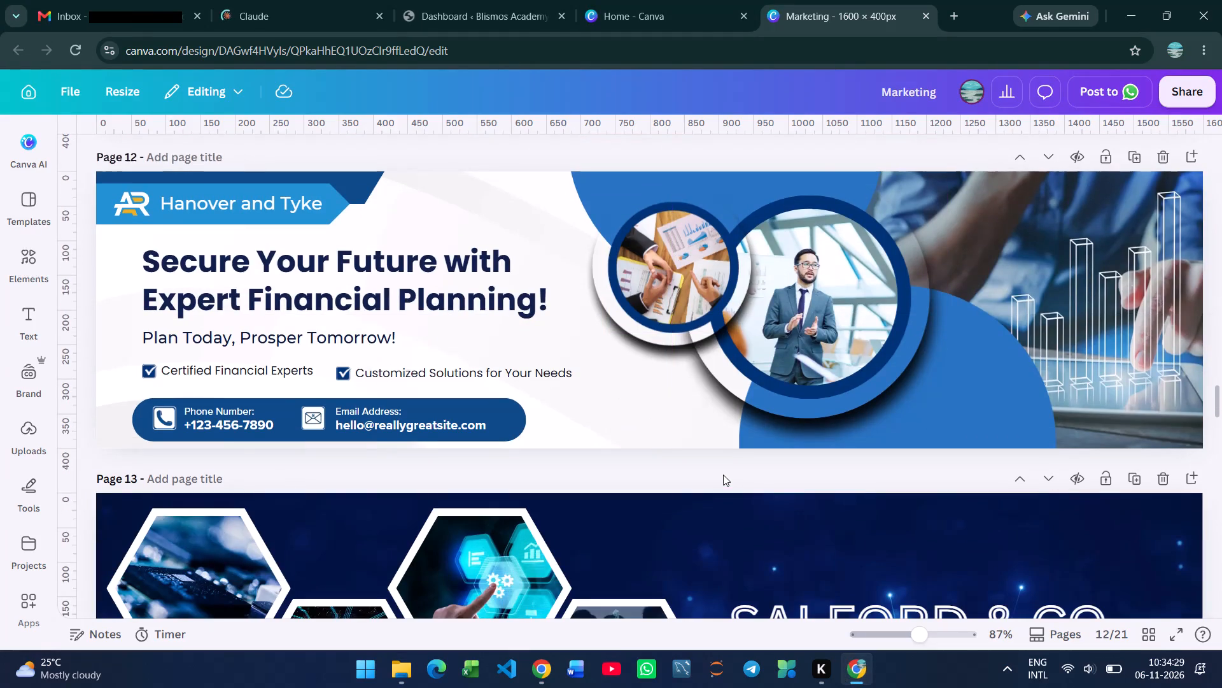
pyautogui.scroll(-3, 723, 475)
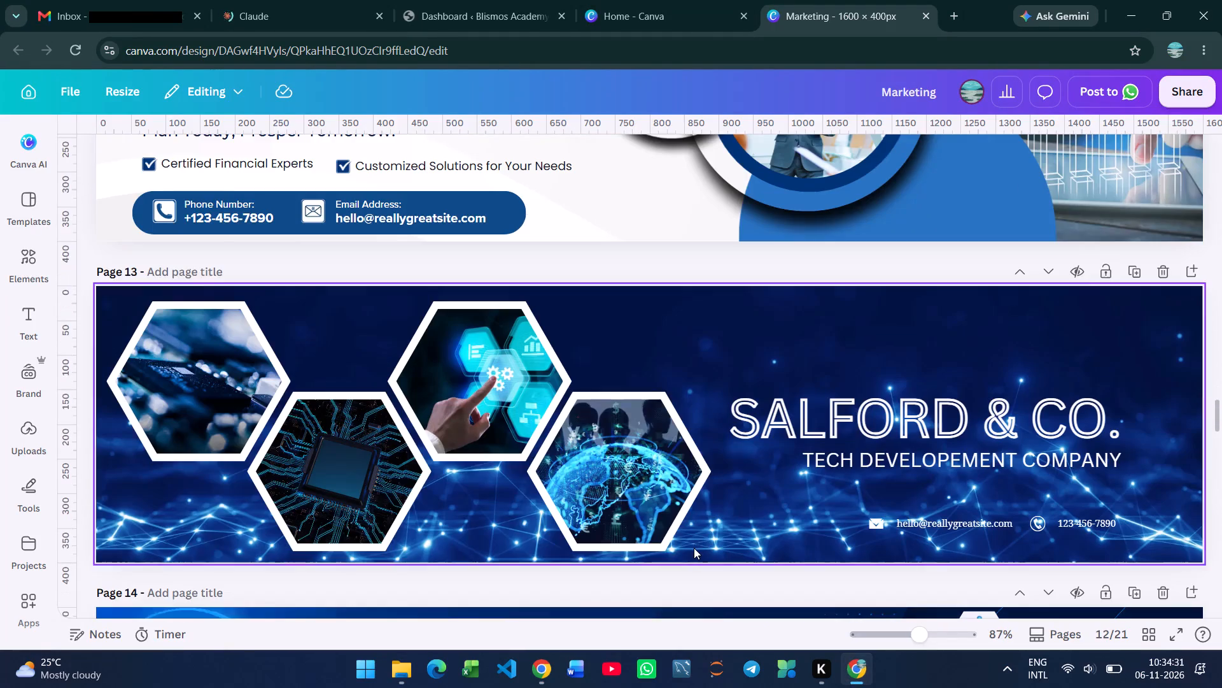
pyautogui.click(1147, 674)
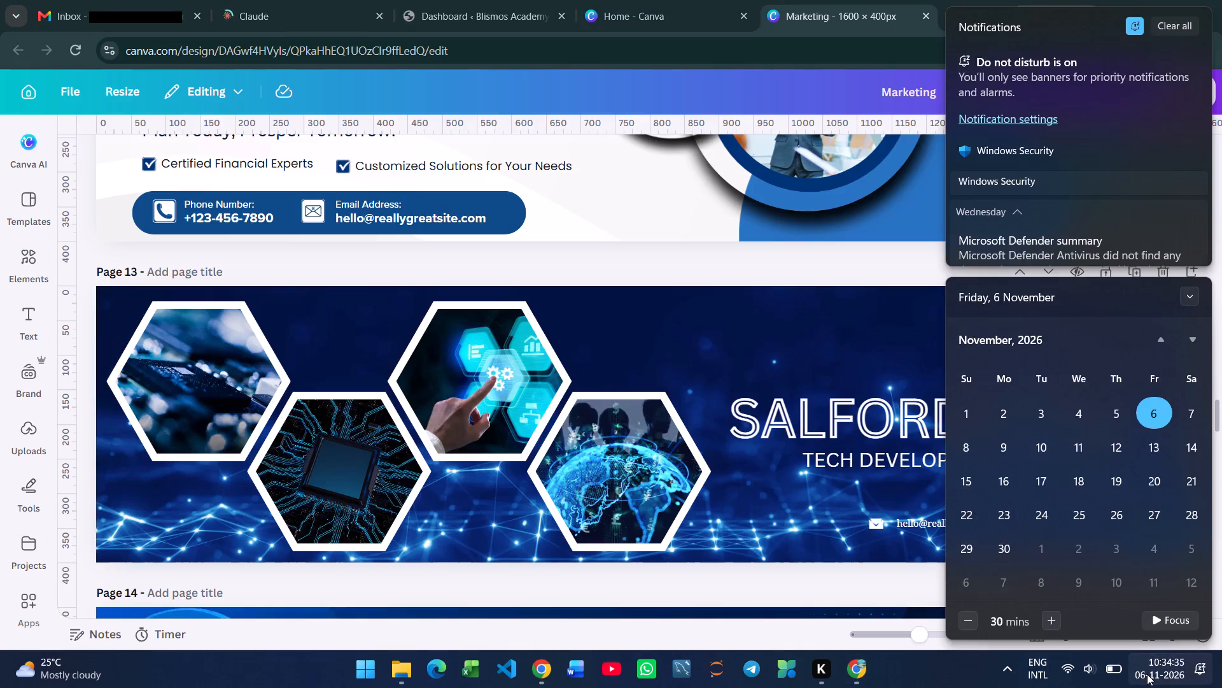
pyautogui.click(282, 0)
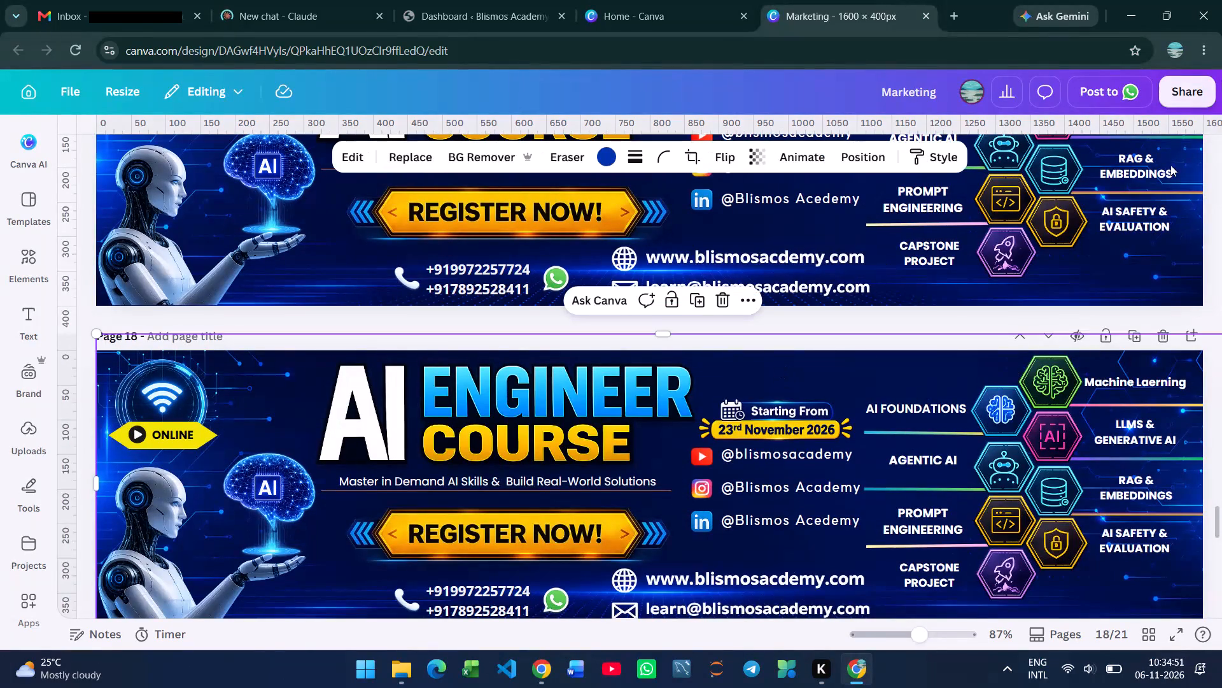
pyautogui.click(1194, 95)
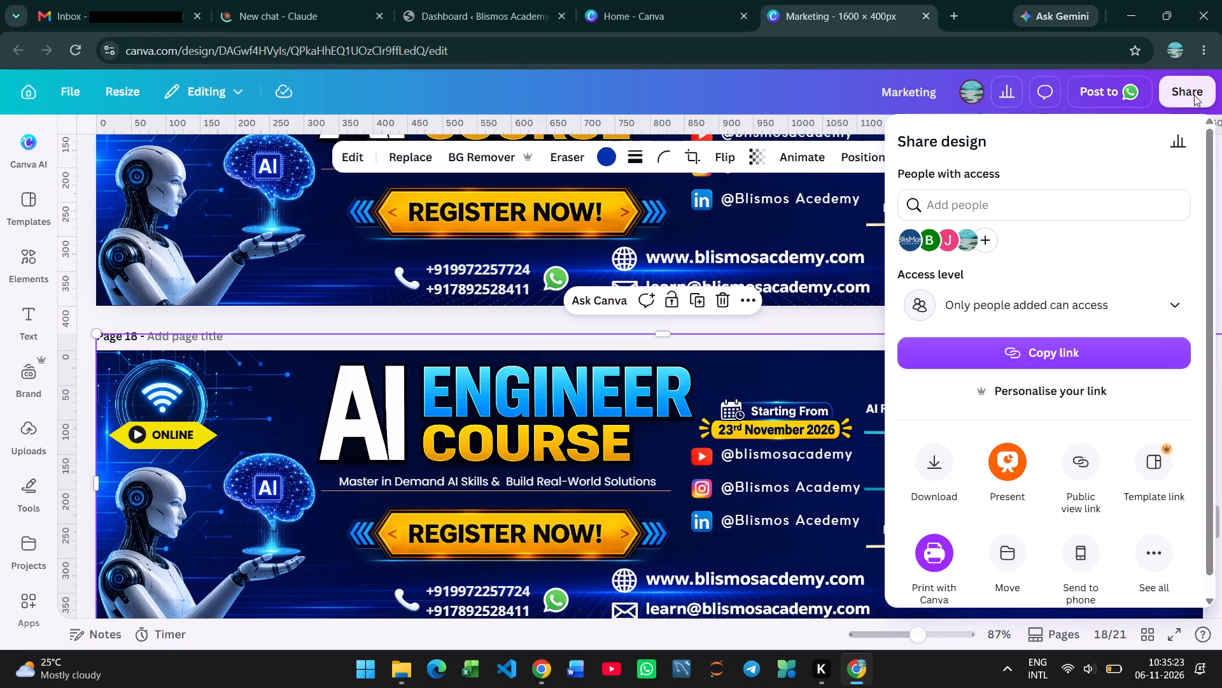
pyautogui.click(939, 467)
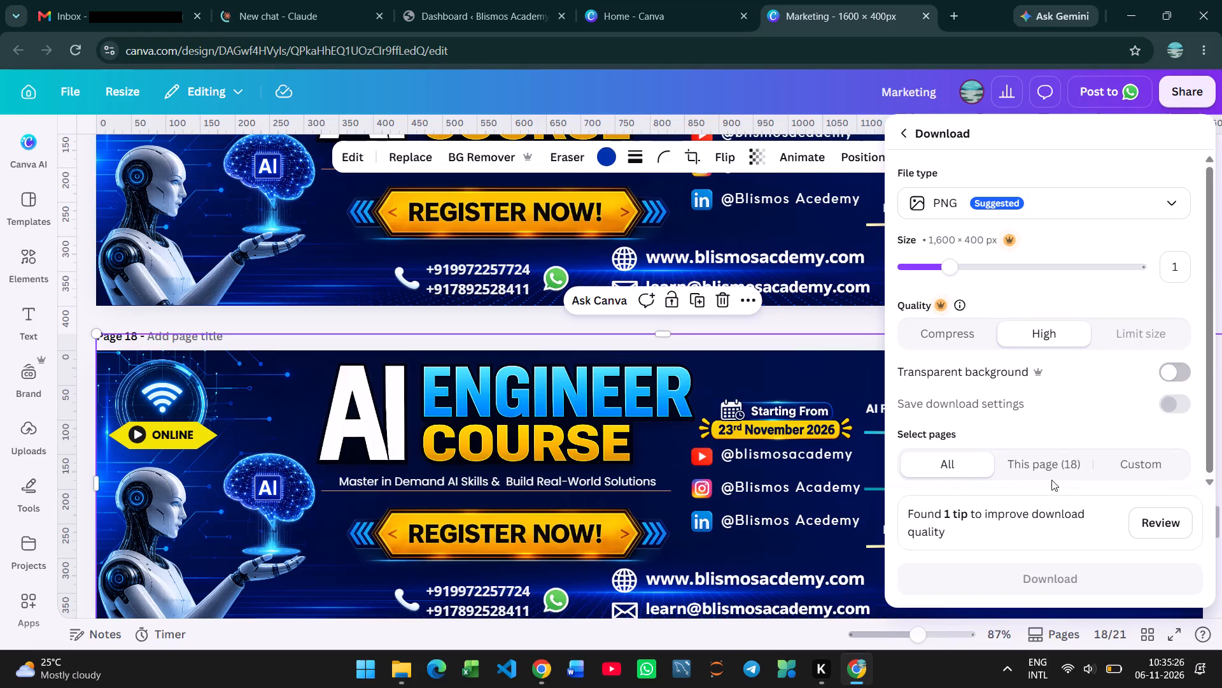
pyautogui.click(1054, 471)
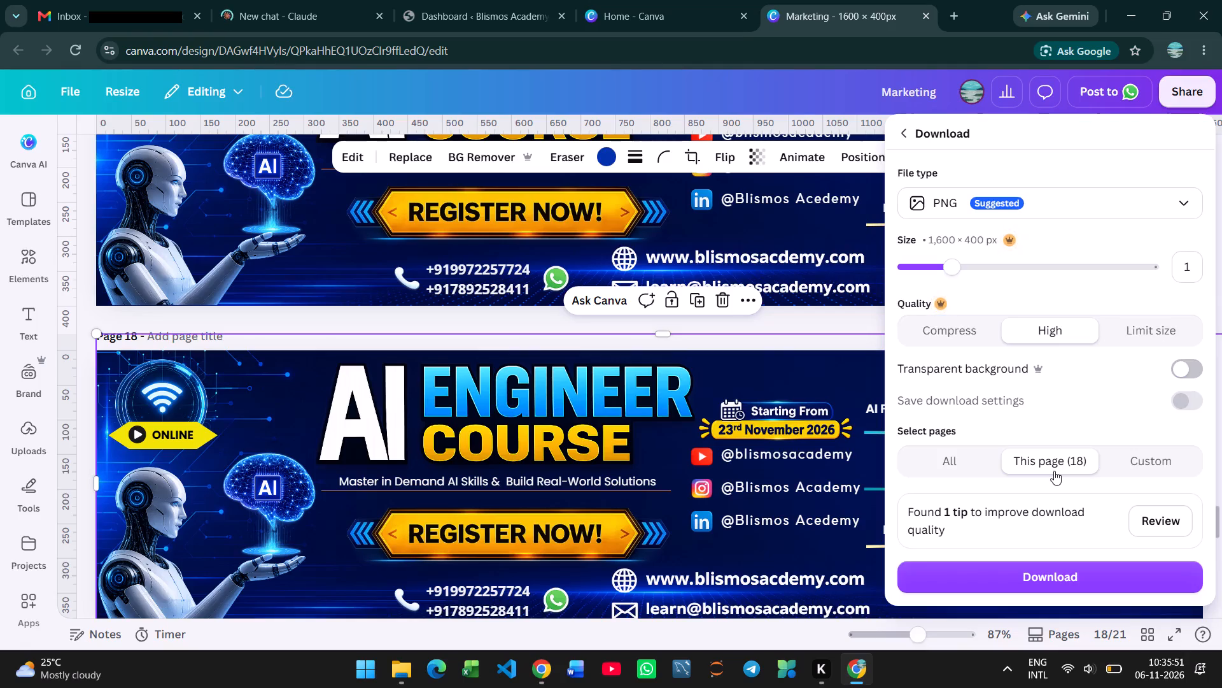
pyautogui.click(1058, 584)
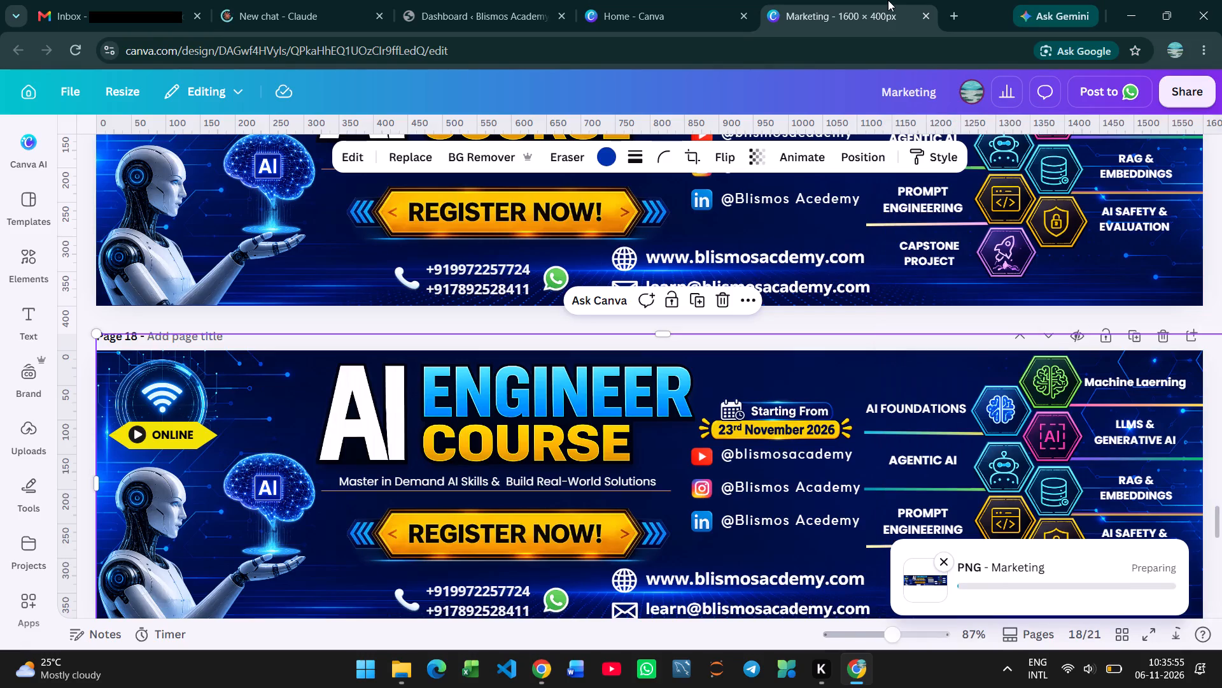
# Search Google for "blismos solution review" in a new browser tab.
pyautogui.click(959, 17)
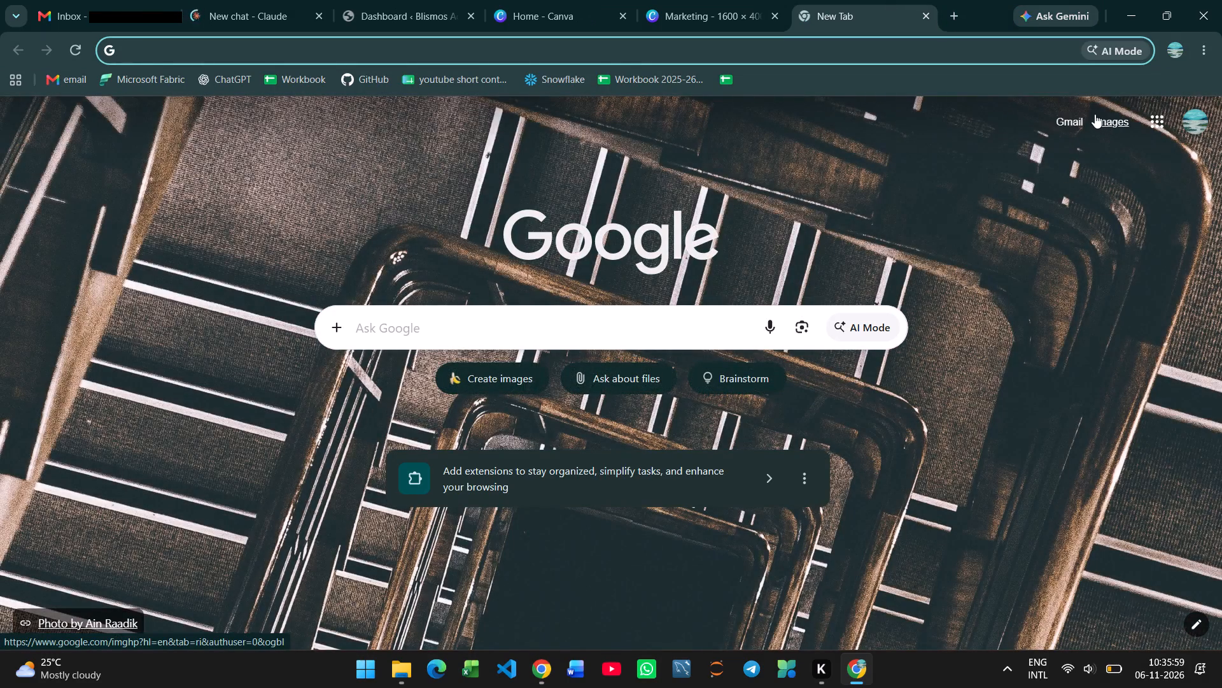
pyautogui.write('blis')
pyautogui.write('mos solution e')
pyautogui.press('BackSpace')
pyautogui.write('review')
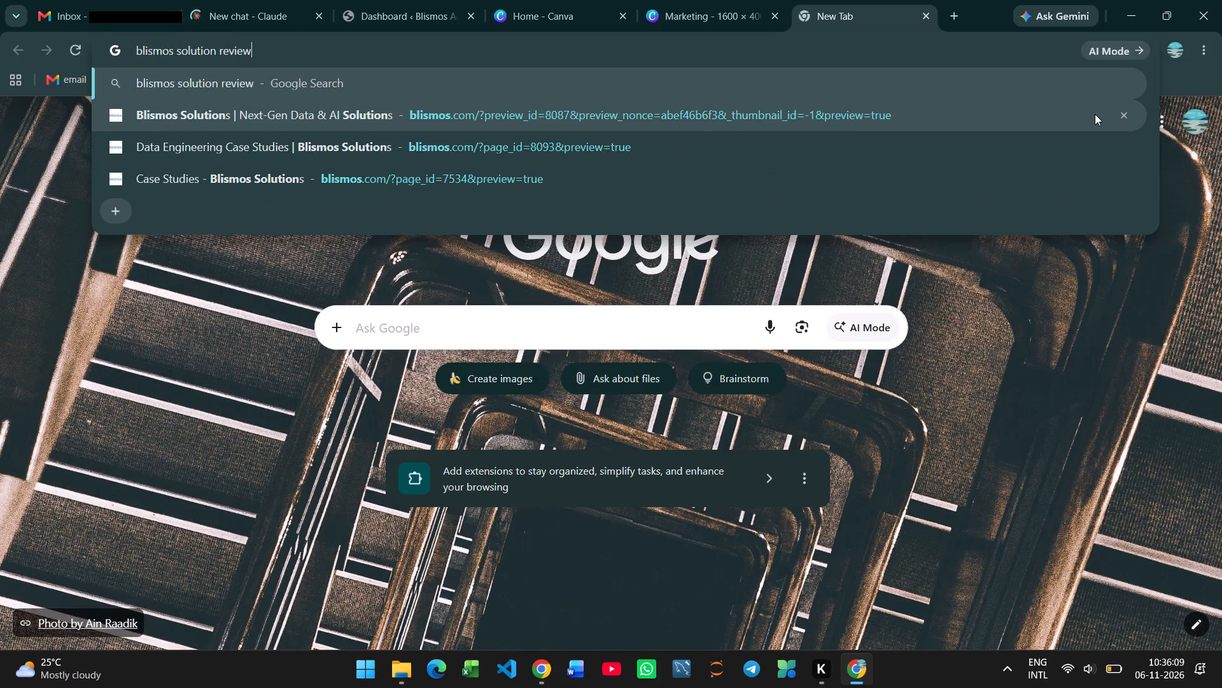
pyautogui.press('Return')
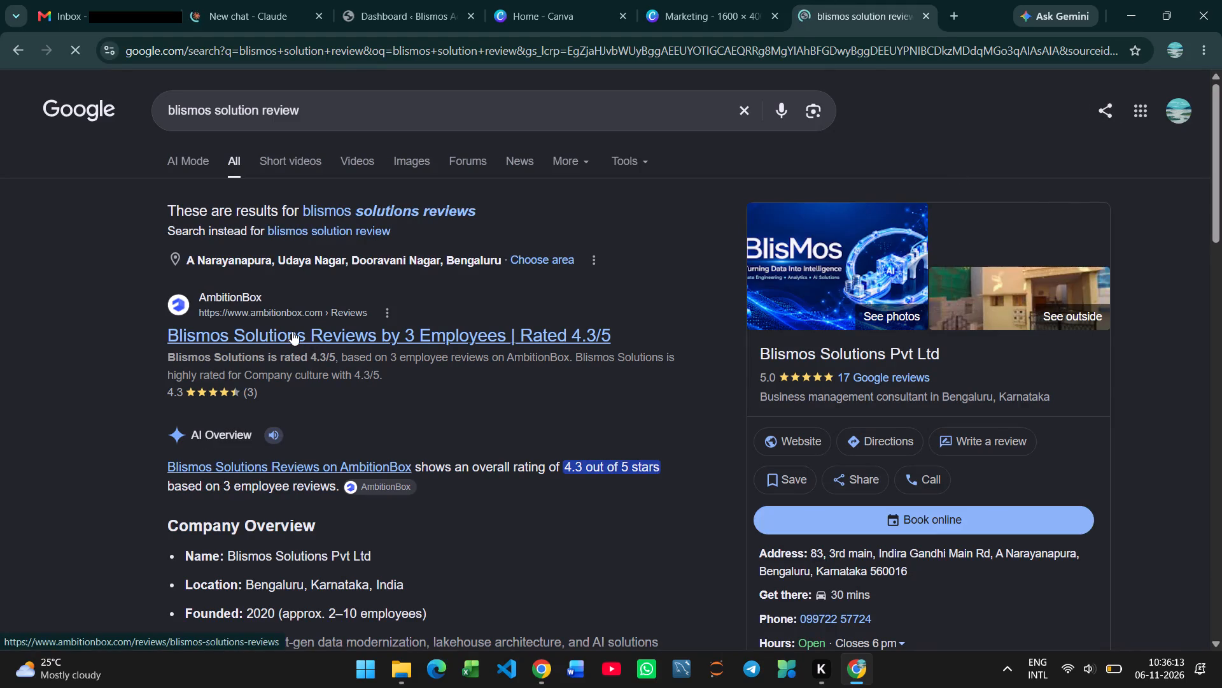
# Open all Google reviews of Blismos Solutions Pvt Ltd and look through them.
pyautogui.scroll(-2, 954, 419)
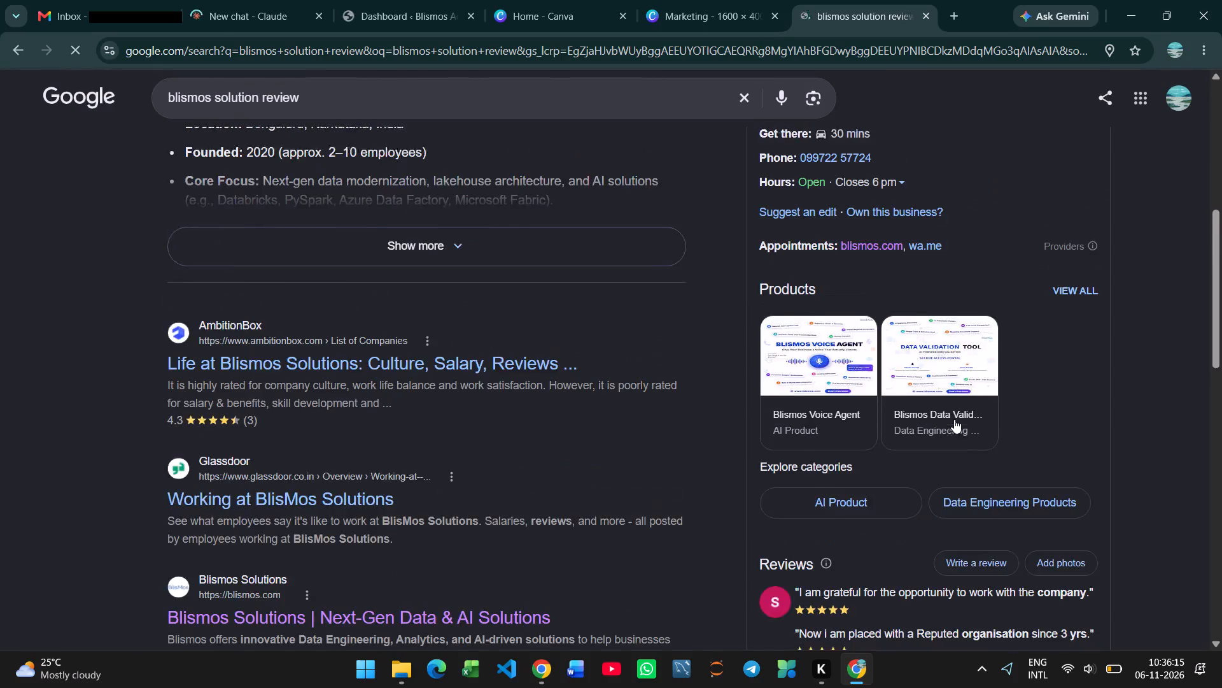
pyautogui.scroll(-4, 954, 419)
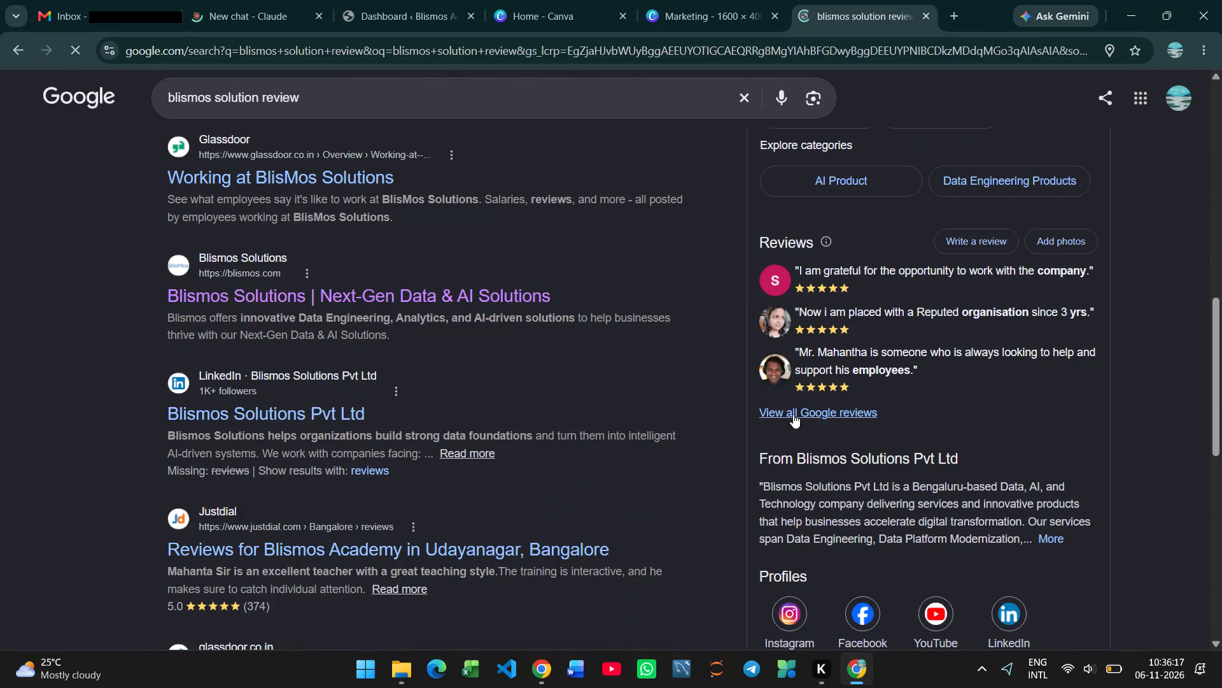
pyautogui.click(815, 413)
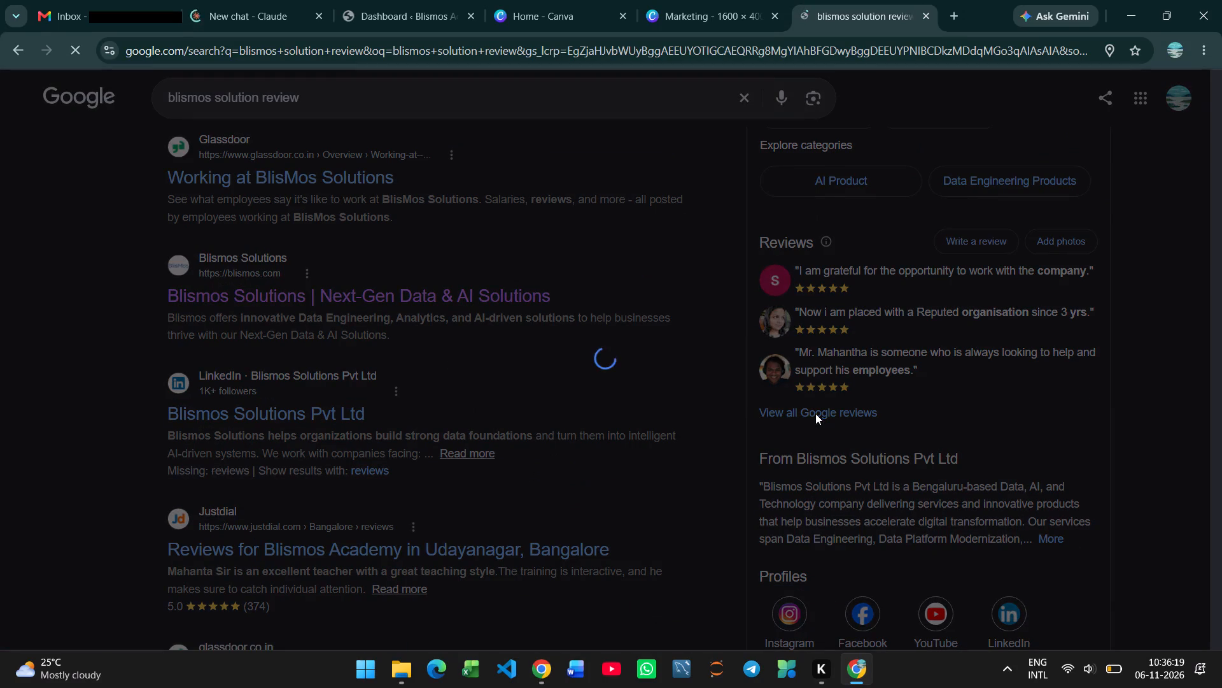
pyautogui.scroll(-3, 659, 396)
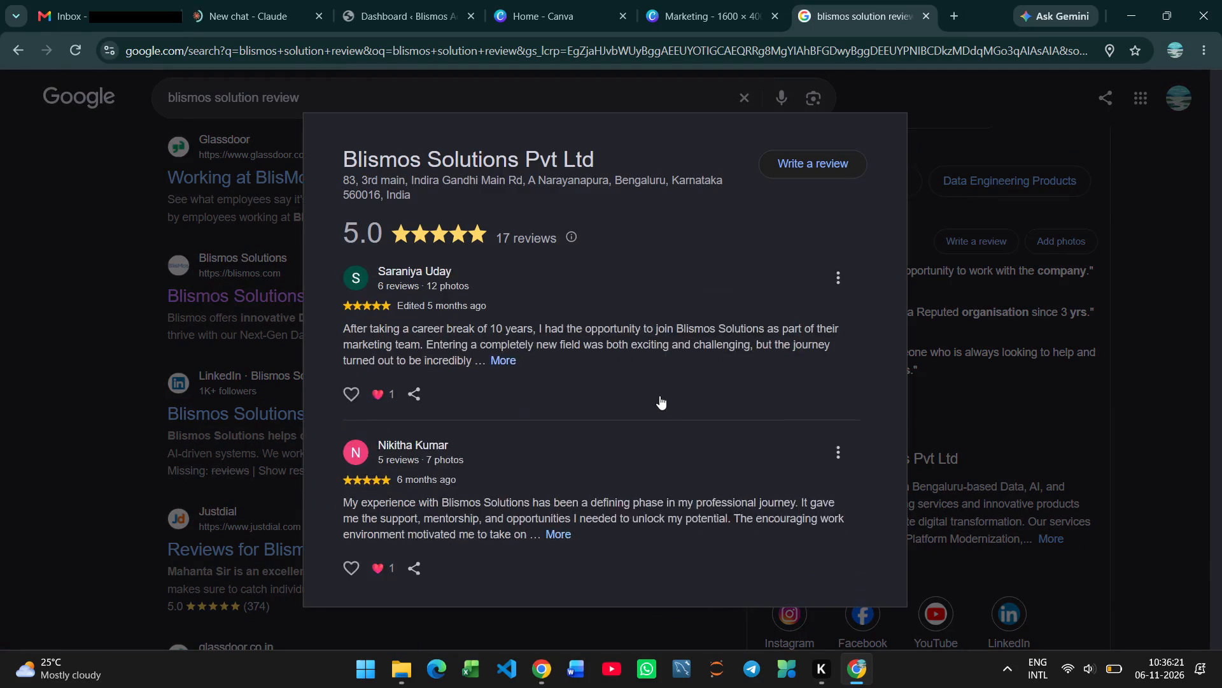
pyautogui.scroll(1, 659, 396)
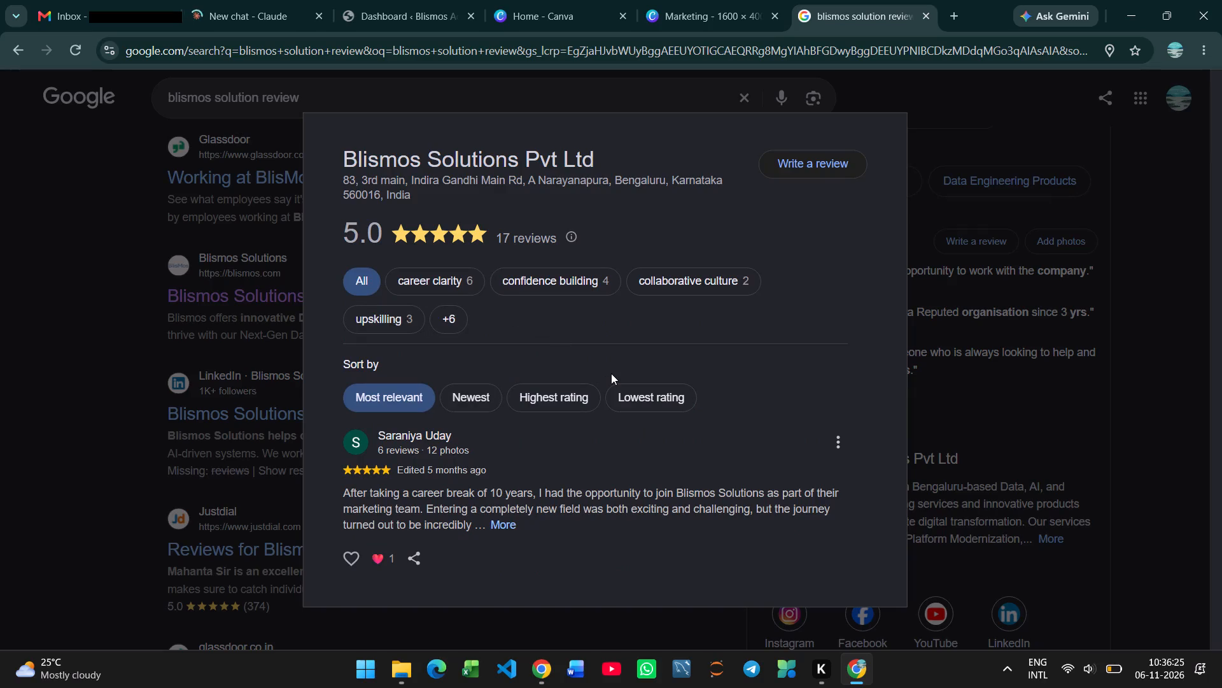
pyautogui.scroll(-1, 611, 373)
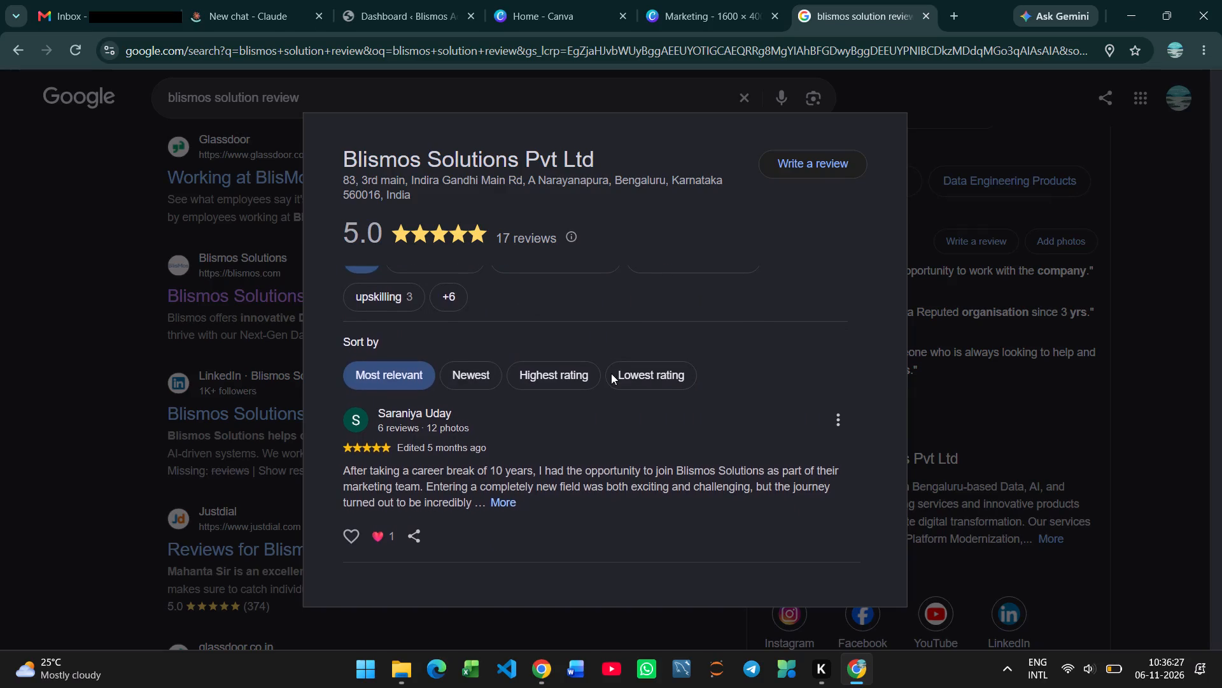
# Sort the Google reviews of Blismos Solutions Pvt Ltd by newest and read through them down to the oldest.
pyautogui.scroll(-1, 611, 373)
pyautogui.click(470, 347)
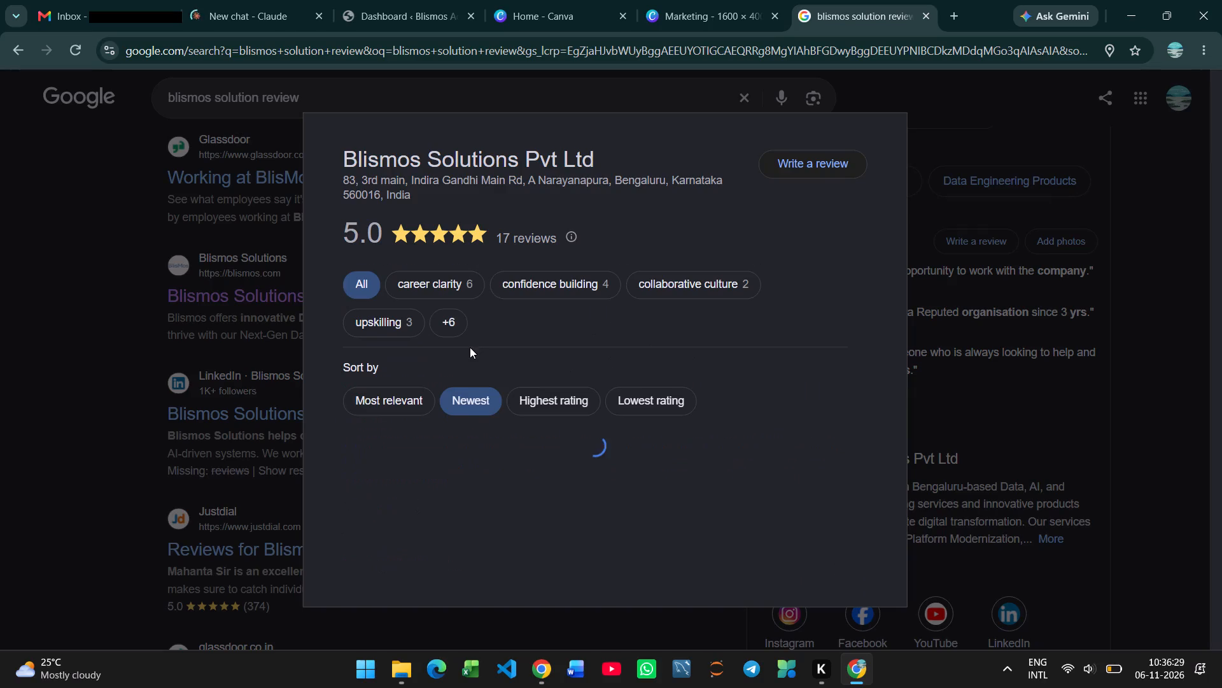
pyautogui.scroll(-3, 703, 419)
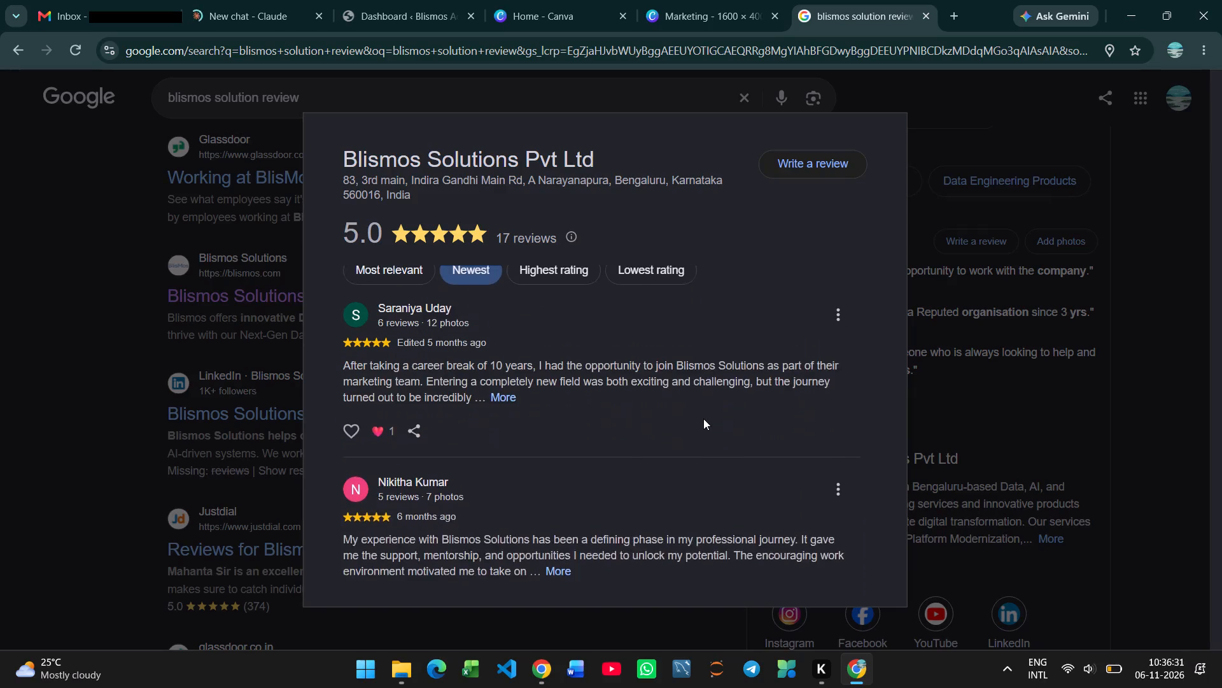
pyautogui.scroll(-3, 703, 419)
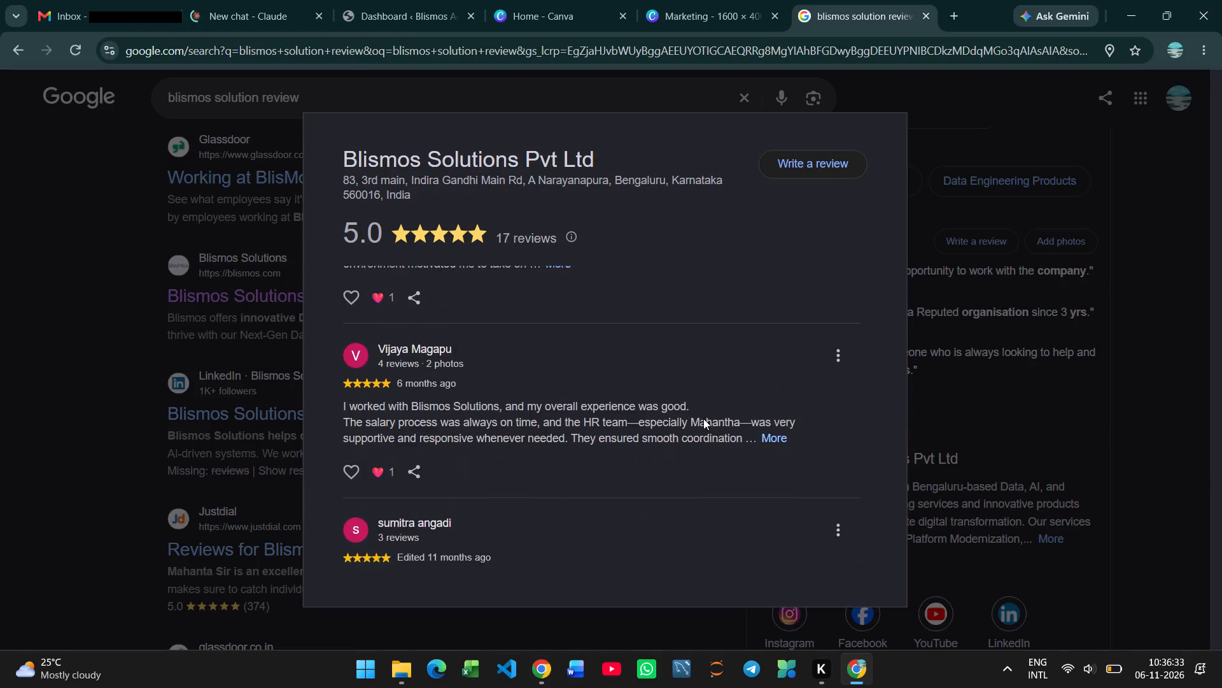
pyautogui.scroll(-7, 703, 419)
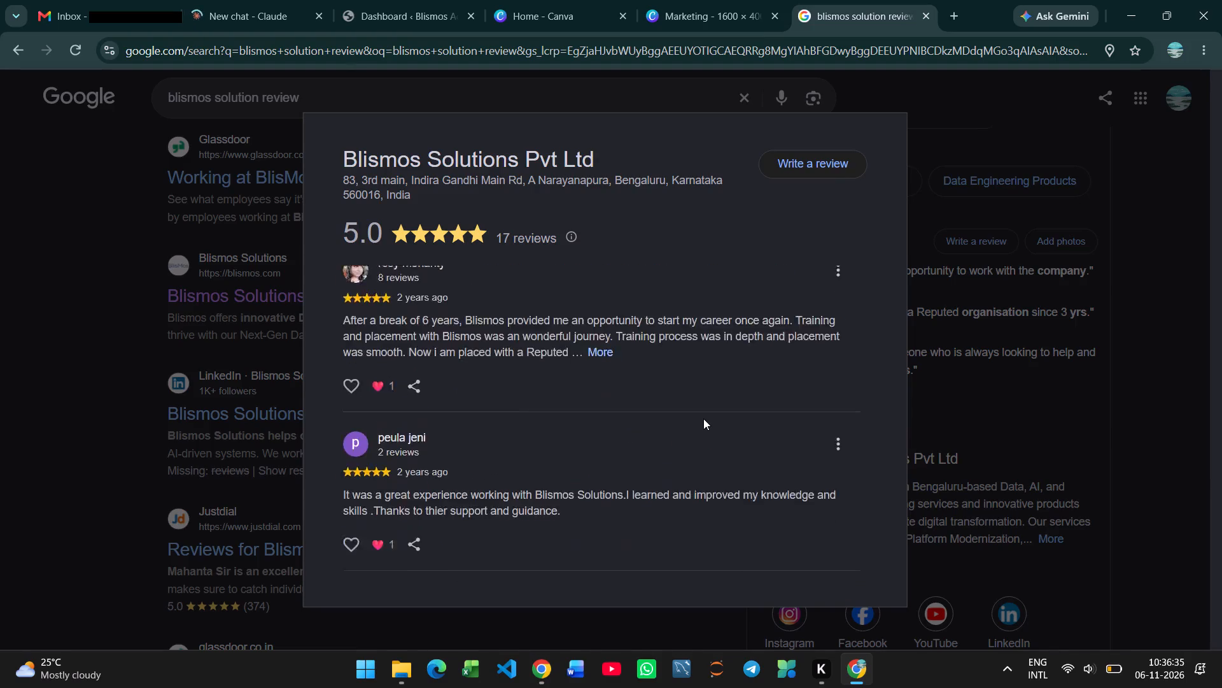
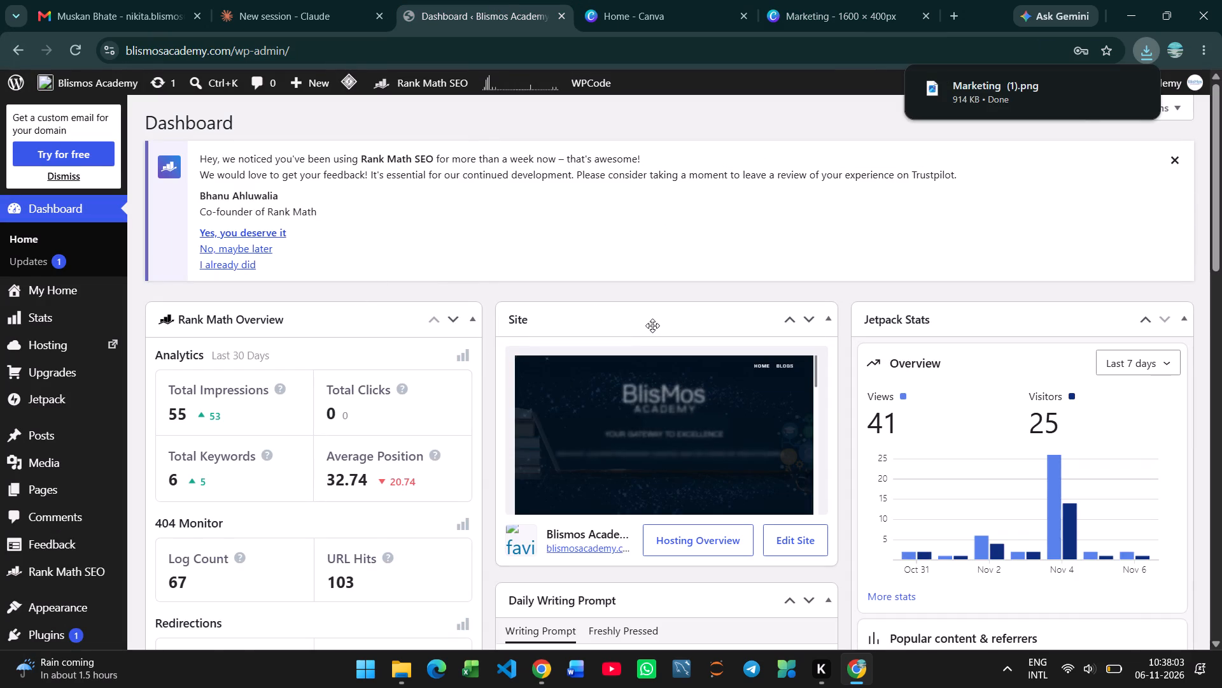
pyautogui.scroll(-2, 652, 326)
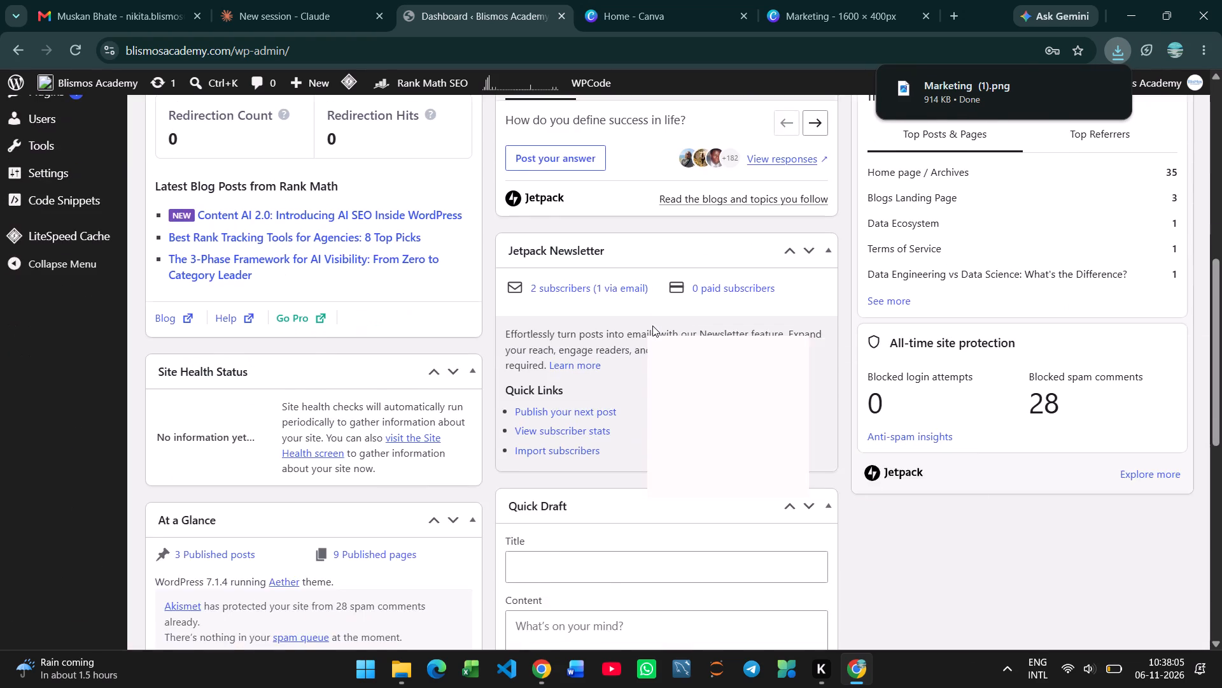
pyautogui.scroll(-1, 652, 326)
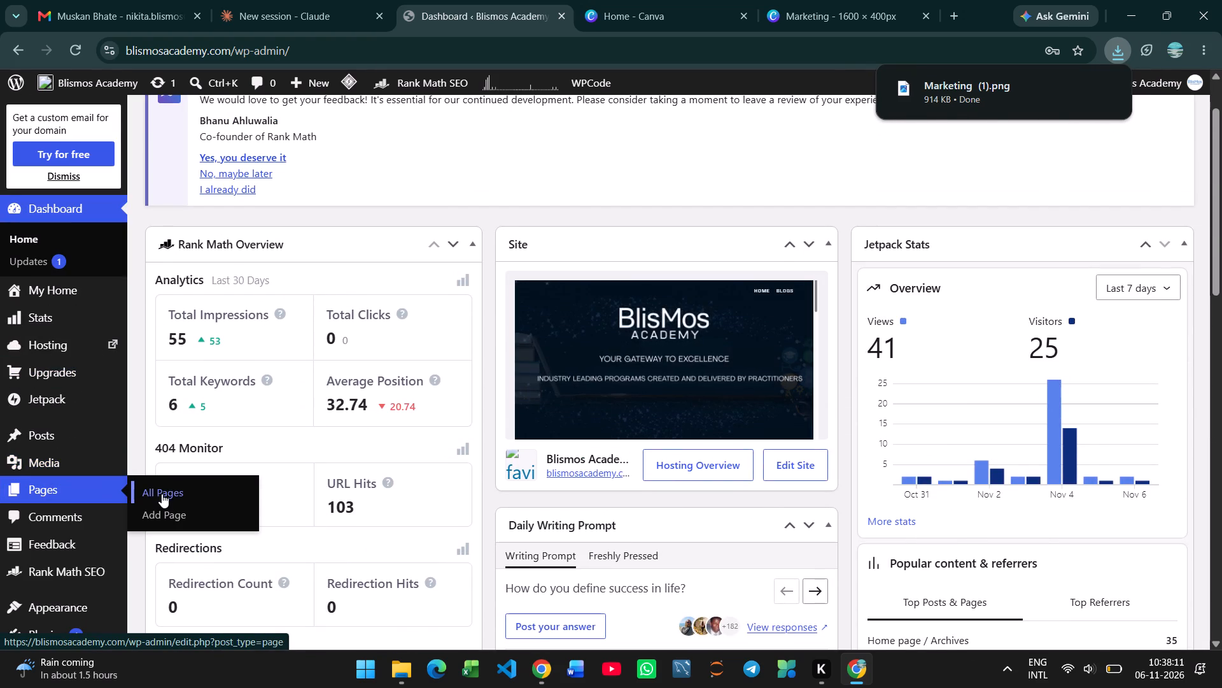
# Open the blismos.com website in a new browser tab.
pyautogui.click(956, 5)
pyautogui.write('bl')
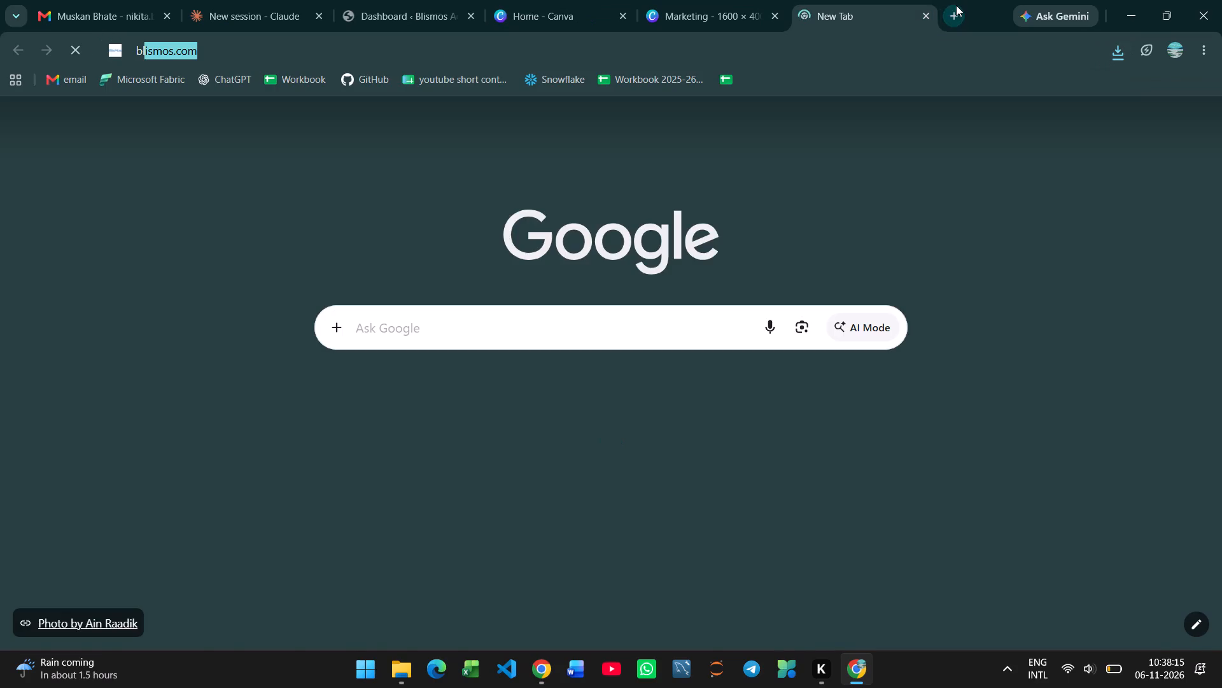
pyautogui.write('ismos')
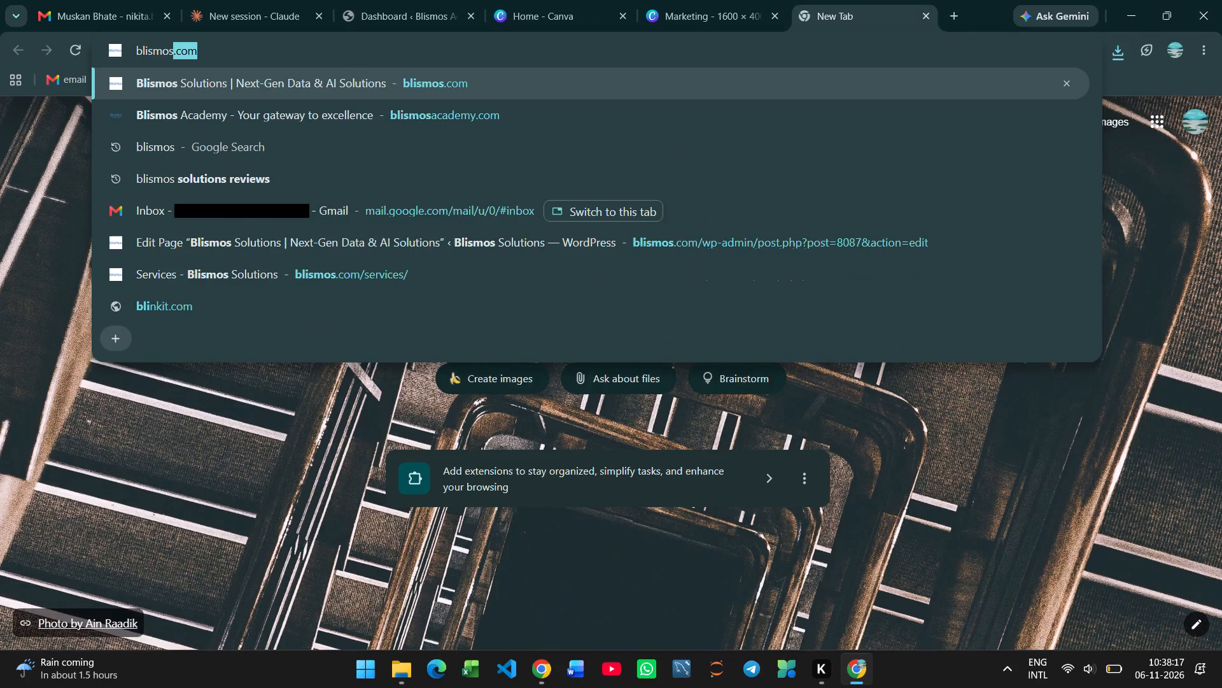
pyautogui.press('Return')
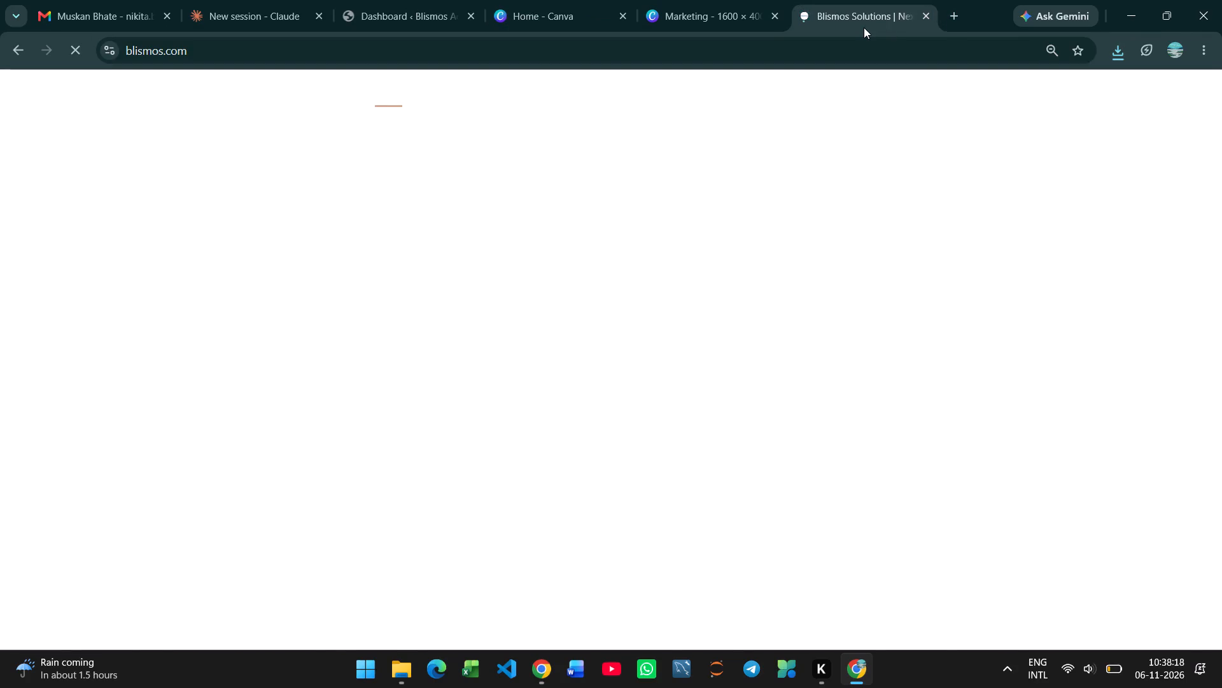
# Load blismosacademy.com in the same tab and examine the AI Engineer Course banner on its home page.
pyautogui.click(843, 50)
pyautogui.press('BackSpace')
pyautogui.write('blis')
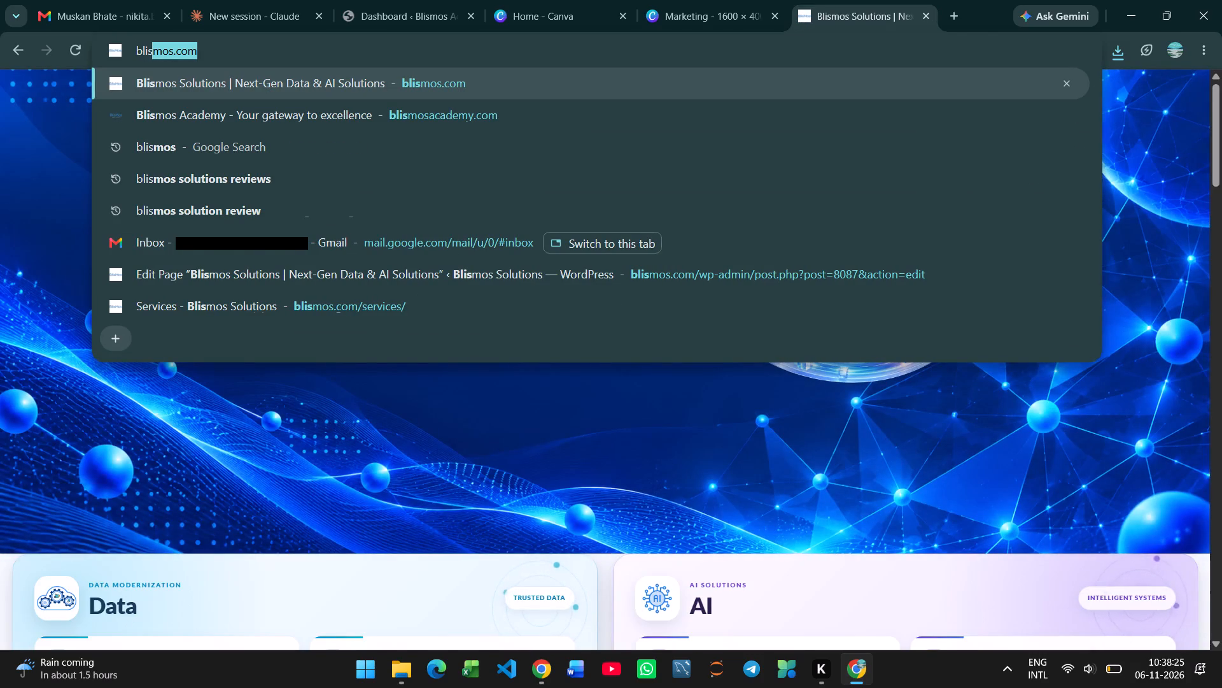
pyautogui.write('mosac')
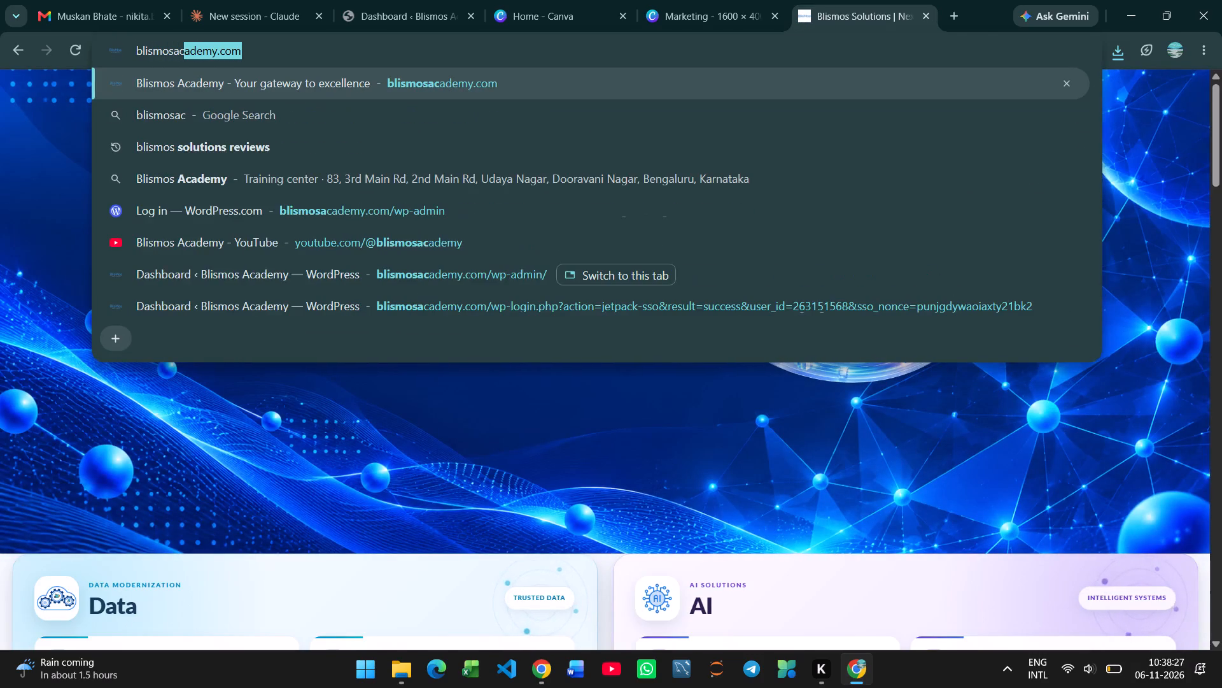
pyautogui.press('Return')
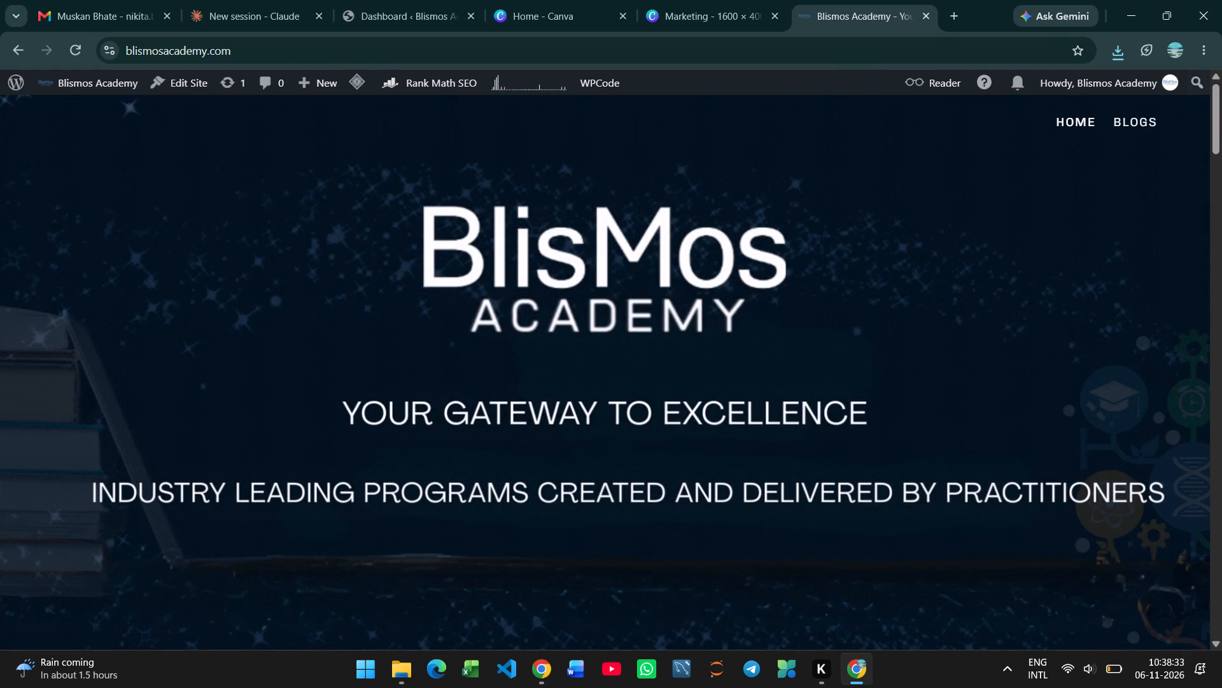
pyautogui.scroll(-4, 686, 418)
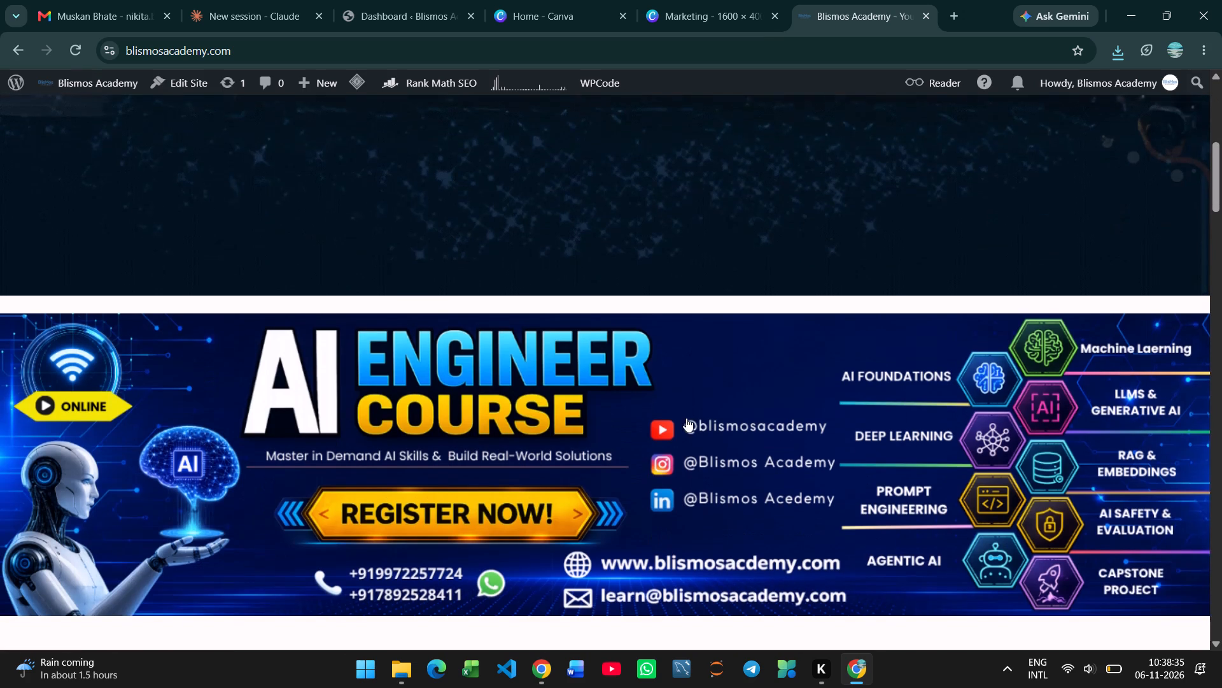
pyautogui.scroll(-3, 686, 418)
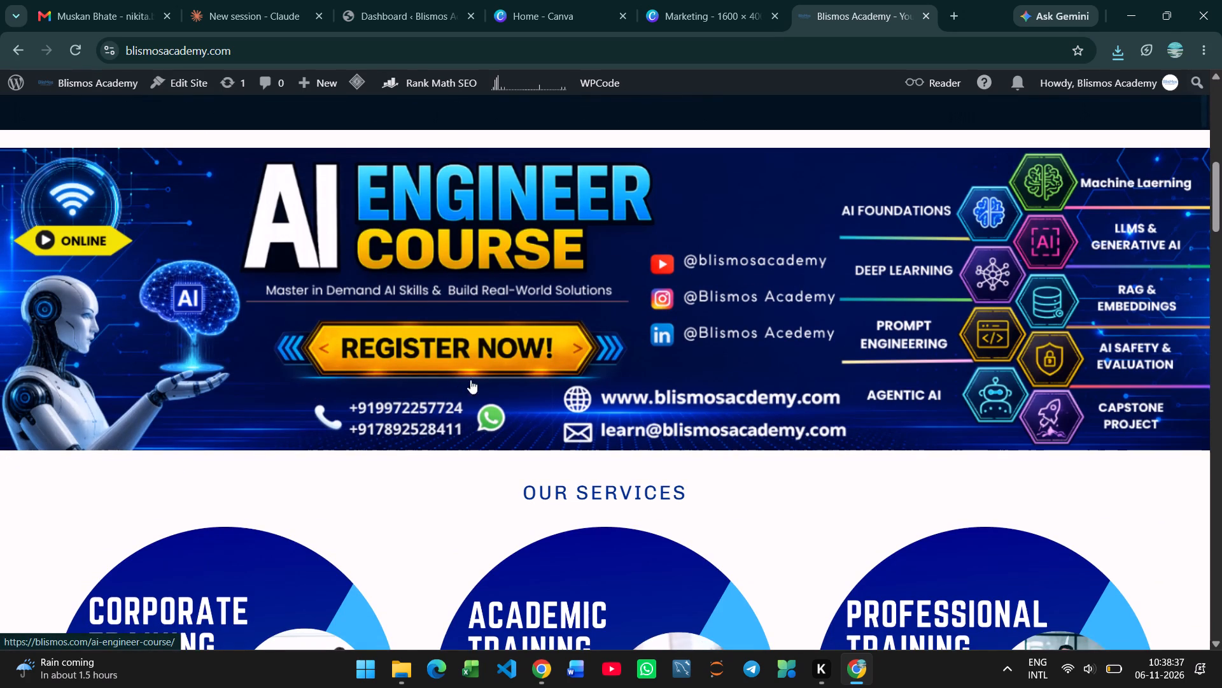
# Follow the AI Engineer Course banner's link to check its target page, return to the Academy home page, and close the course page.
pyautogui.click(614, 261)
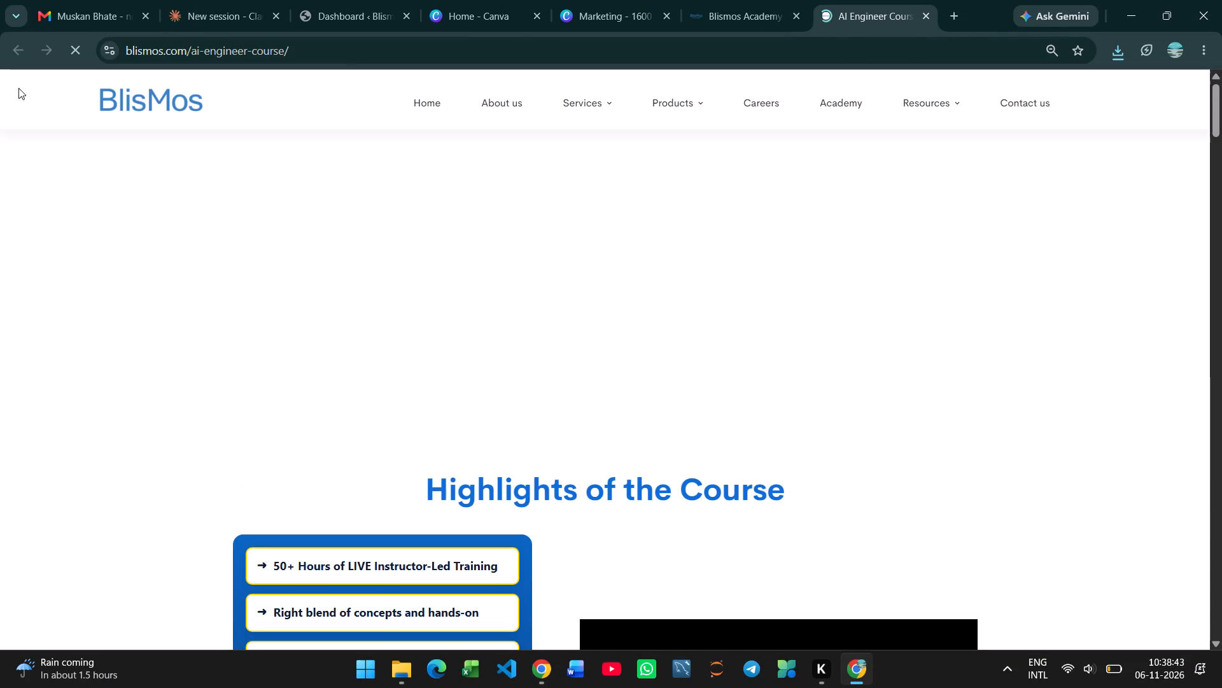
pyautogui.click(744, 3)
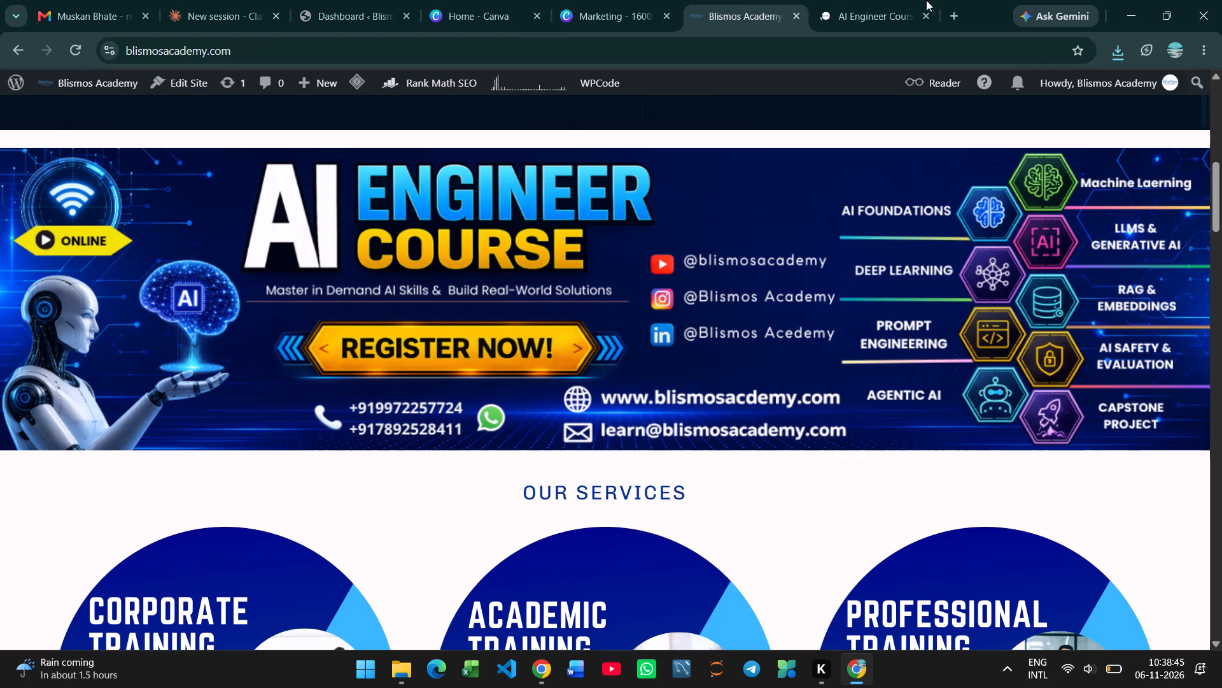
pyautogui.click(927, 16)
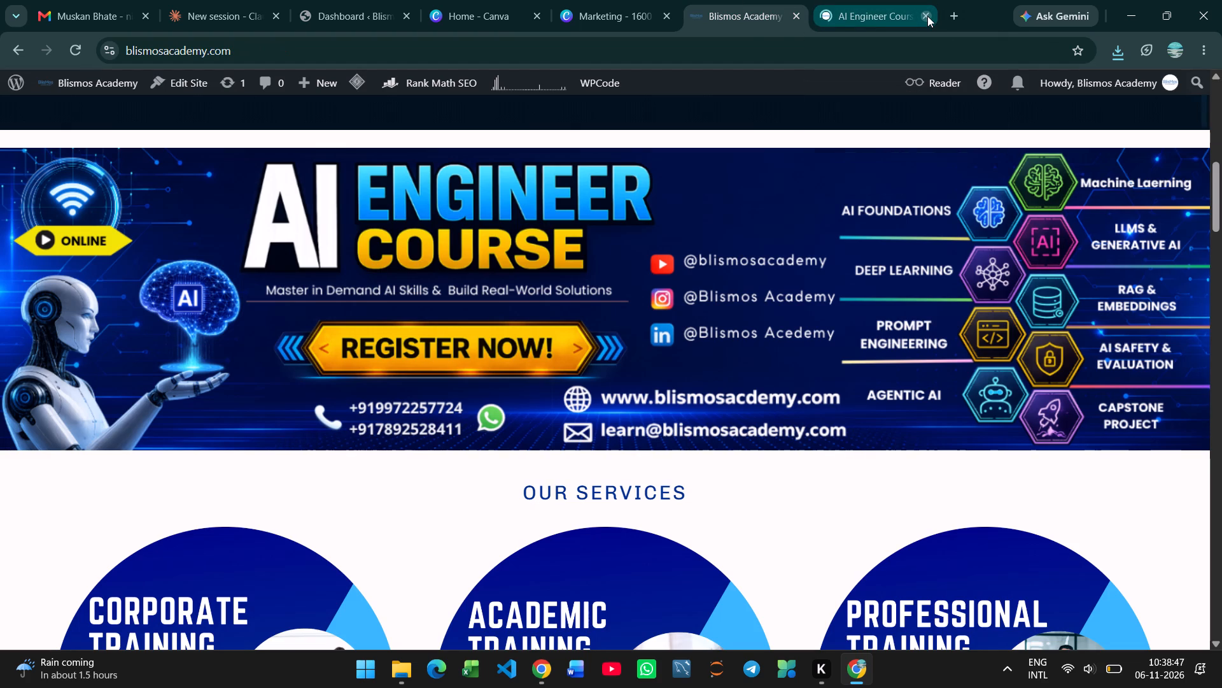
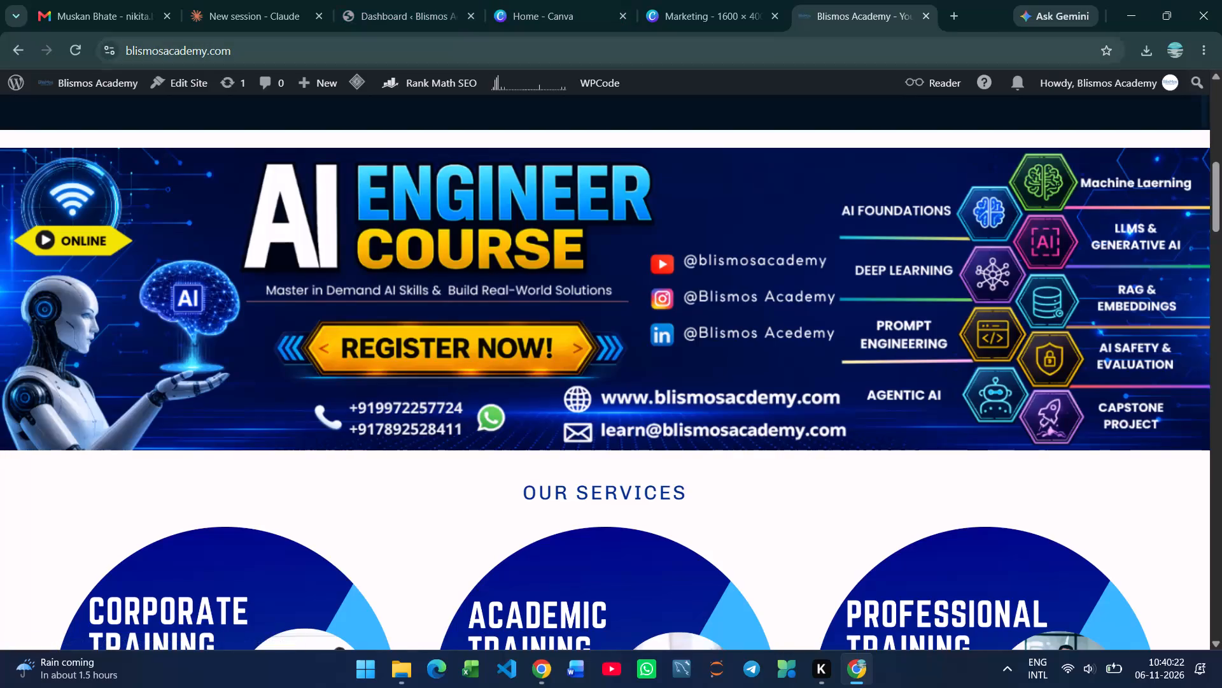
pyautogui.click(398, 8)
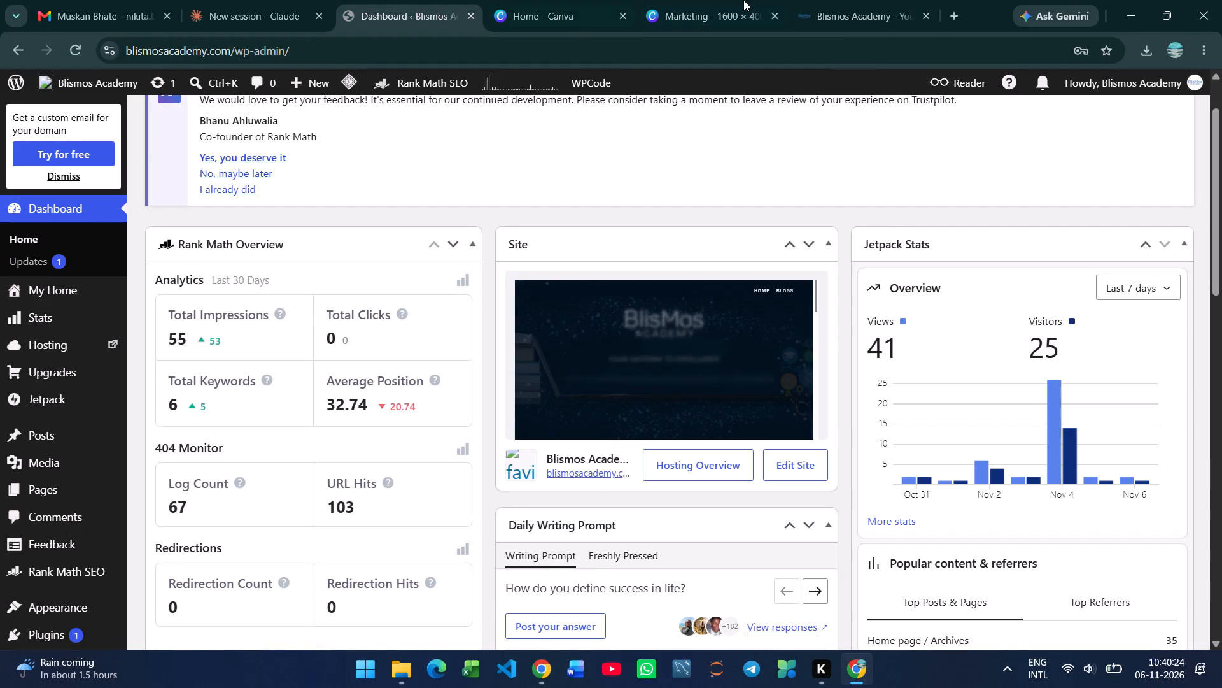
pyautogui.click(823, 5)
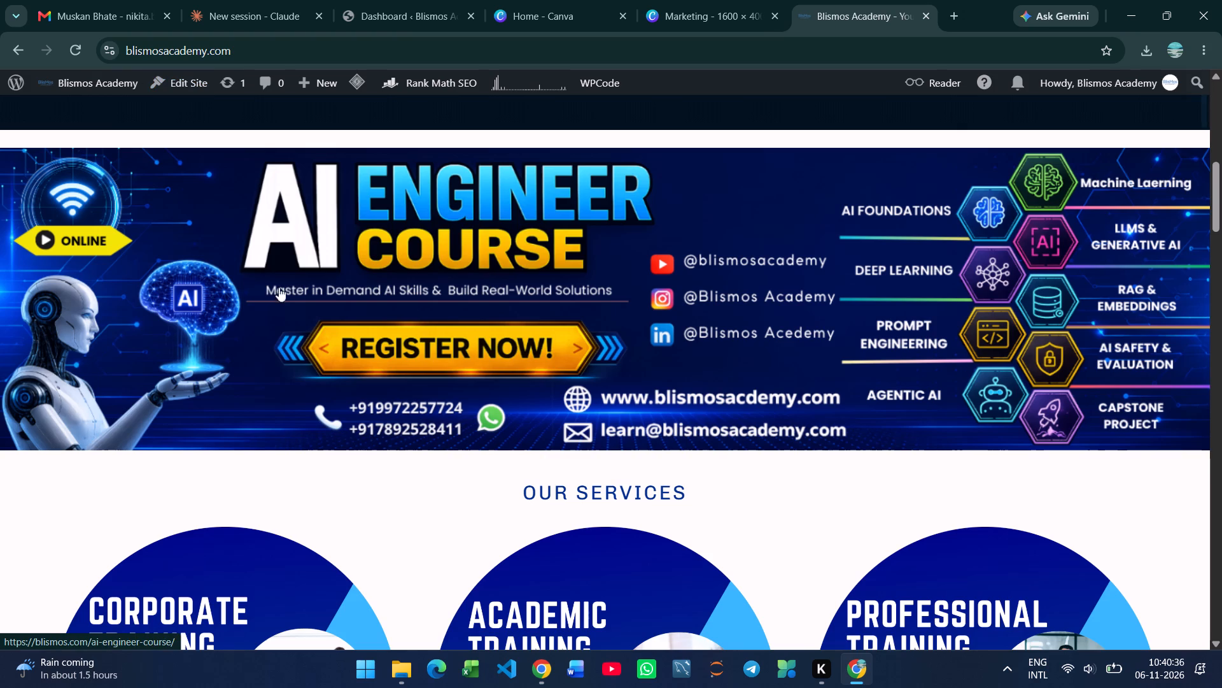
# Capture a full-width screen snip of the Academy home page, from the address bar through the AI Engineer Course banner to the Our Services heading.
pyautogui.press('shift+super+s')
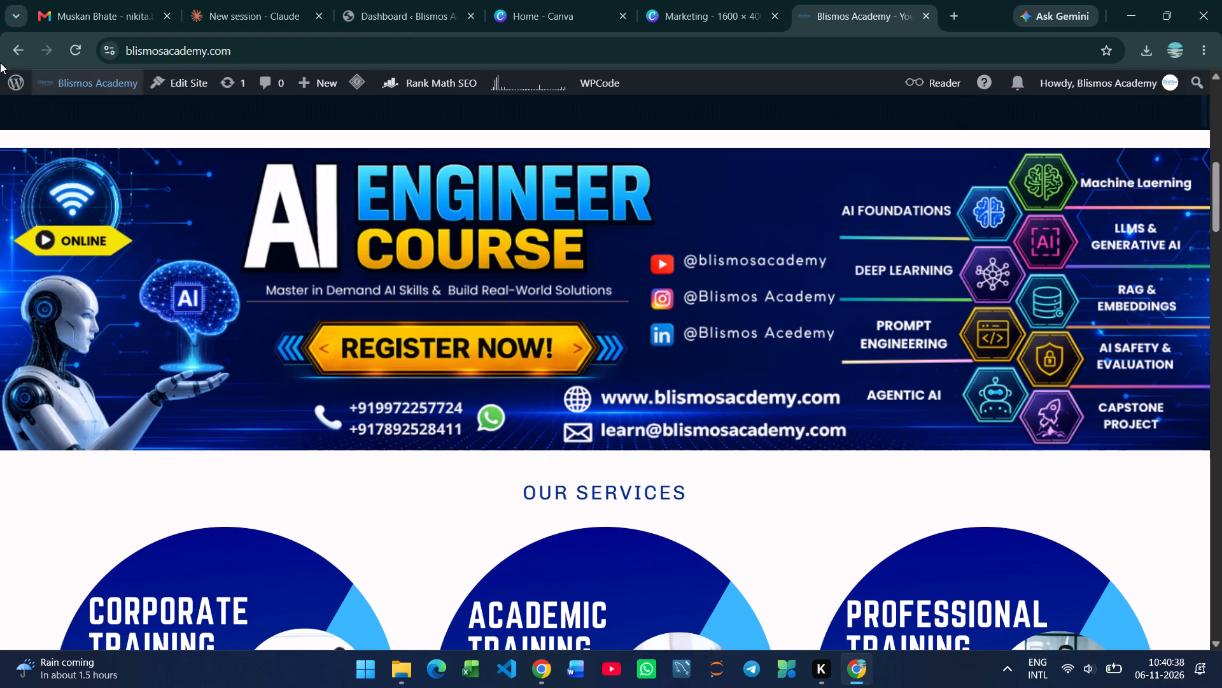
pyautogui.moveTo(0, 51); pyautogui.dragTo(220, 197)
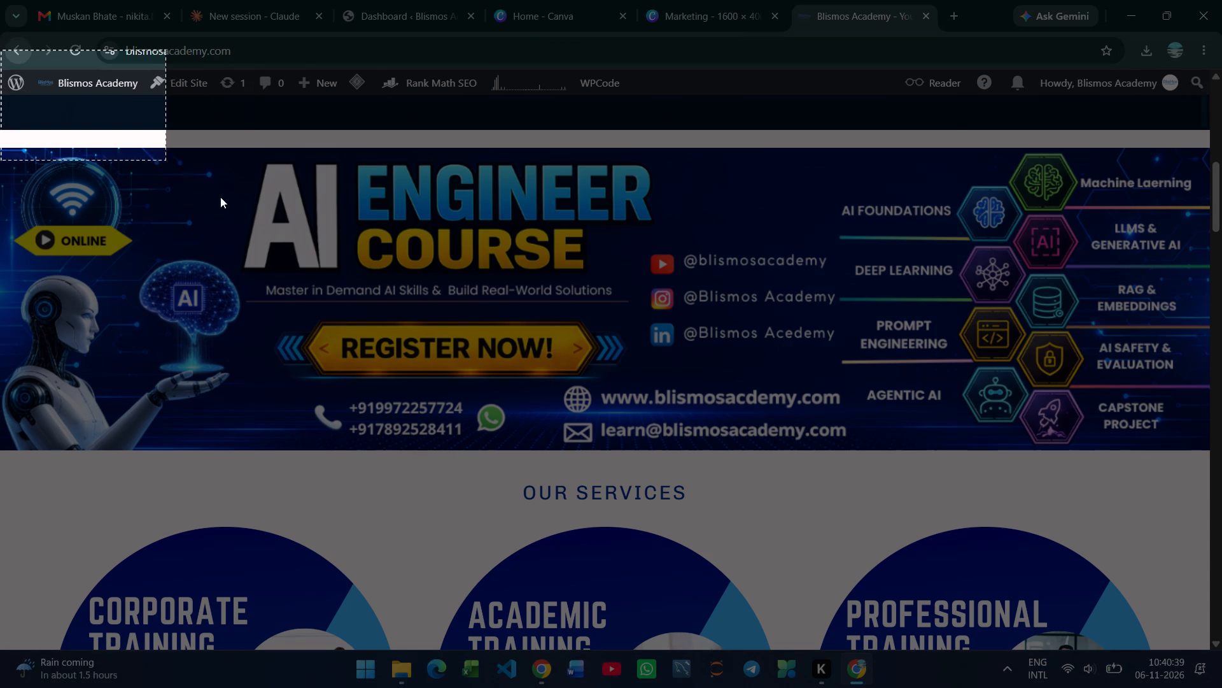
pyautogui.moveTo(220, 197); pyautogui.dragTo(1221, 516)
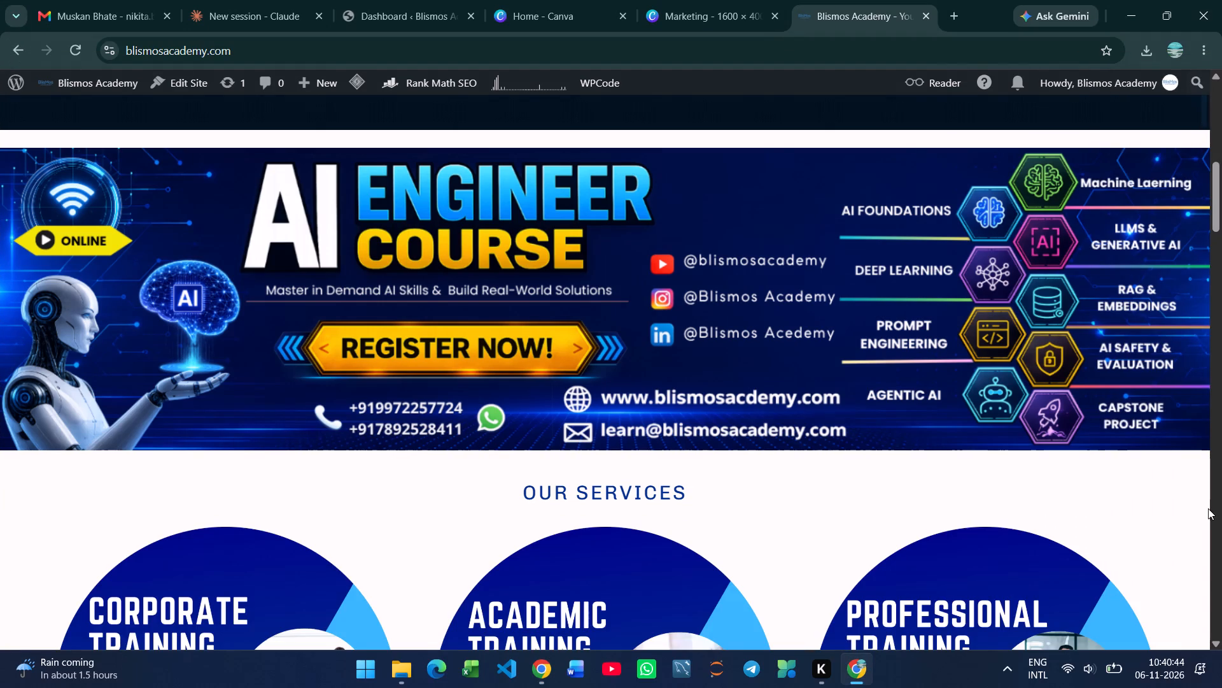
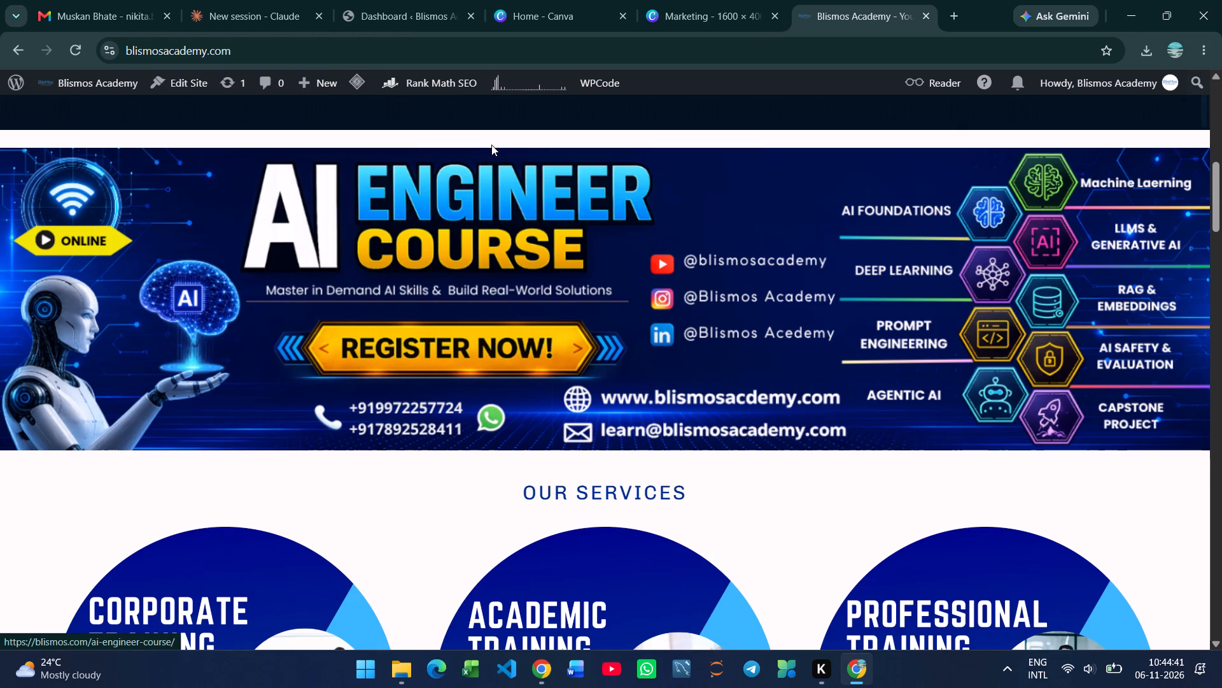
# Open the Academy site's Front Page template for editing and select the AI Engineer Course banner image above Our Services.
pyautogui.click(199, 82)
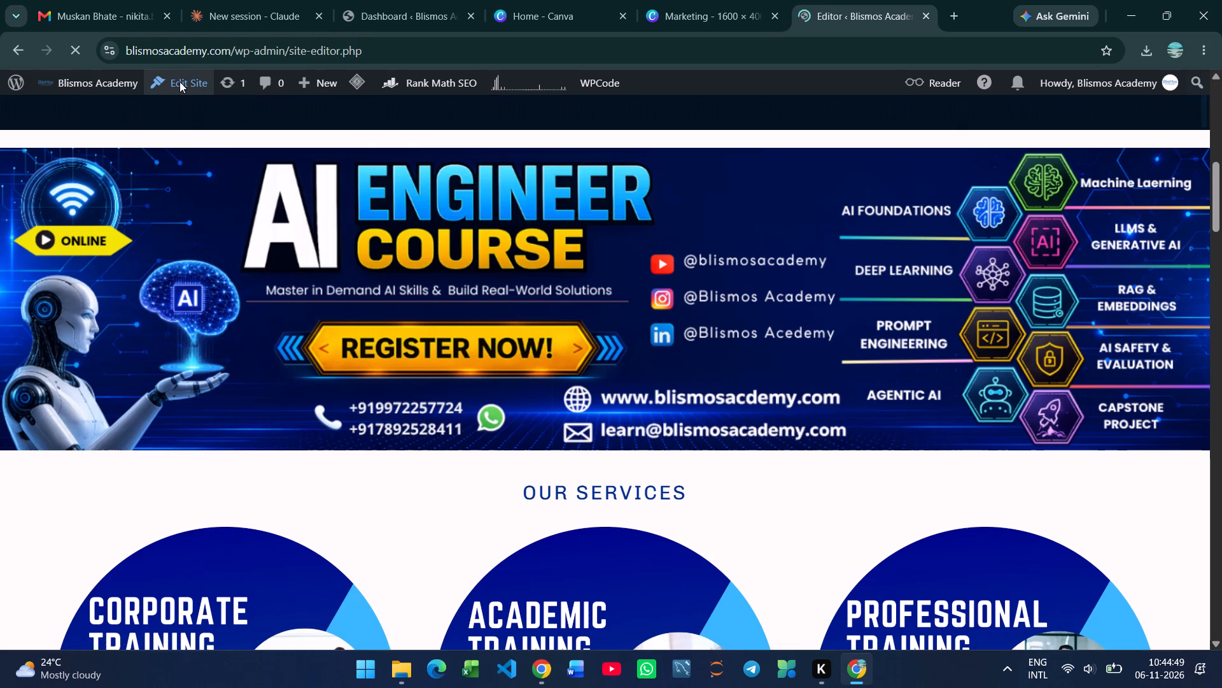
pyautogui.click(179, 82)
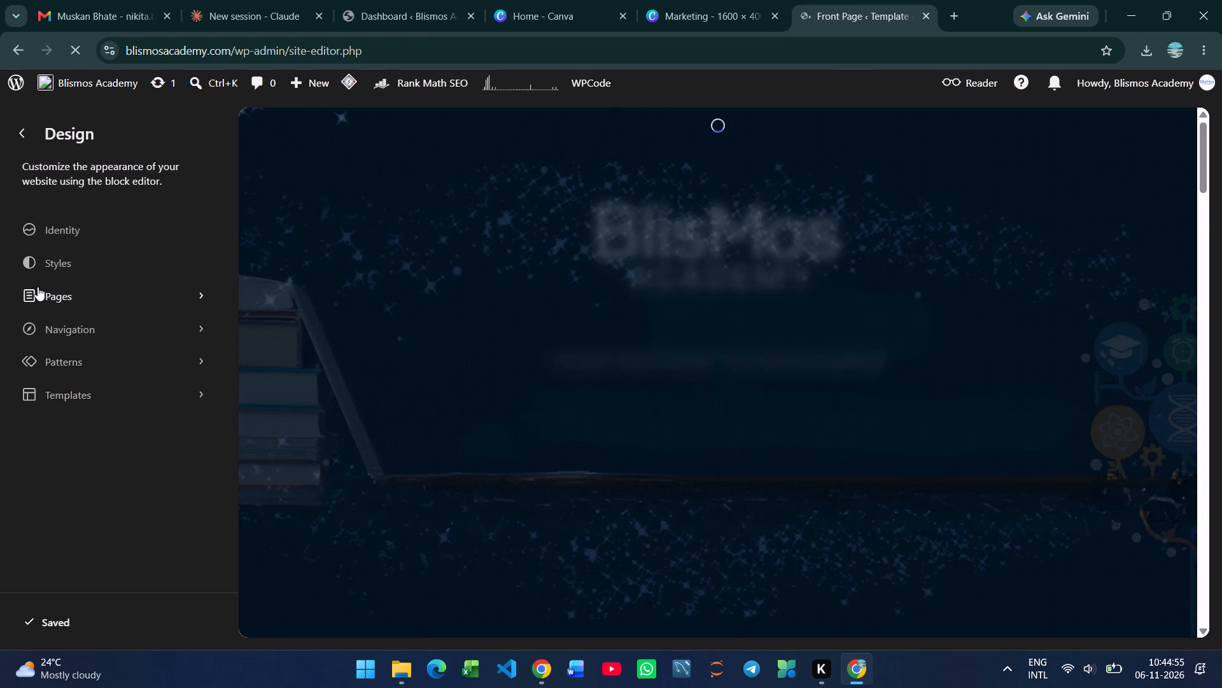
pyautogui.click(203, 297)
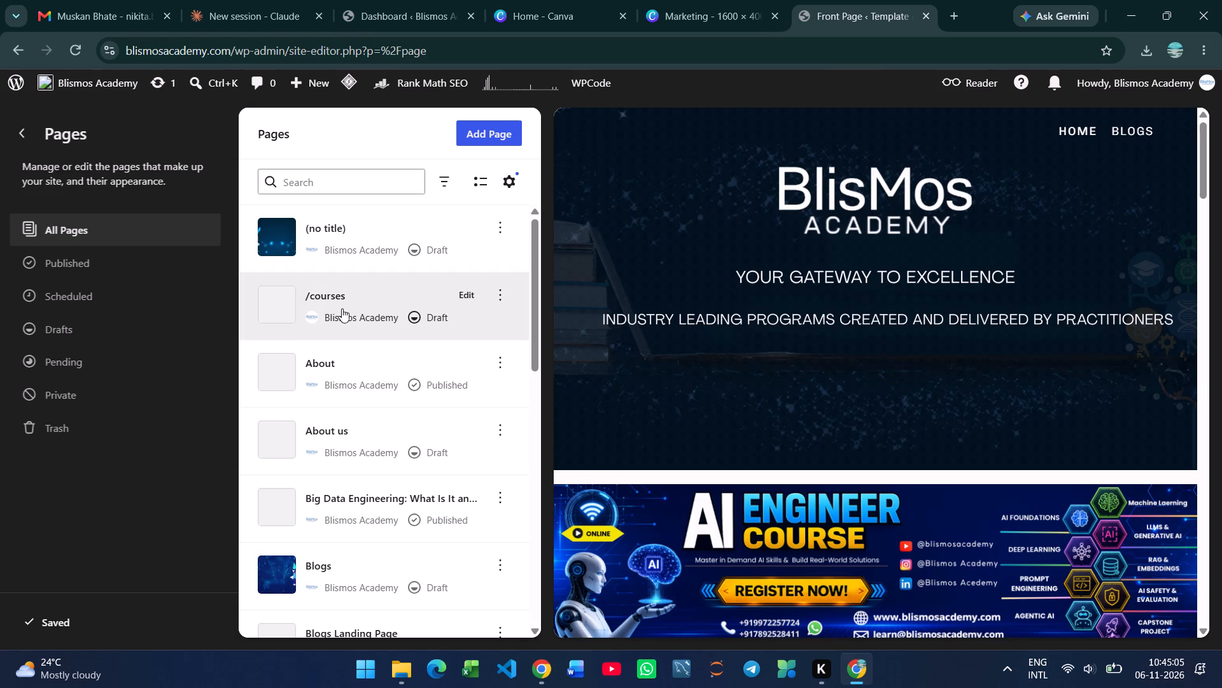
pyautogui.scroll(-2, 330, 503)
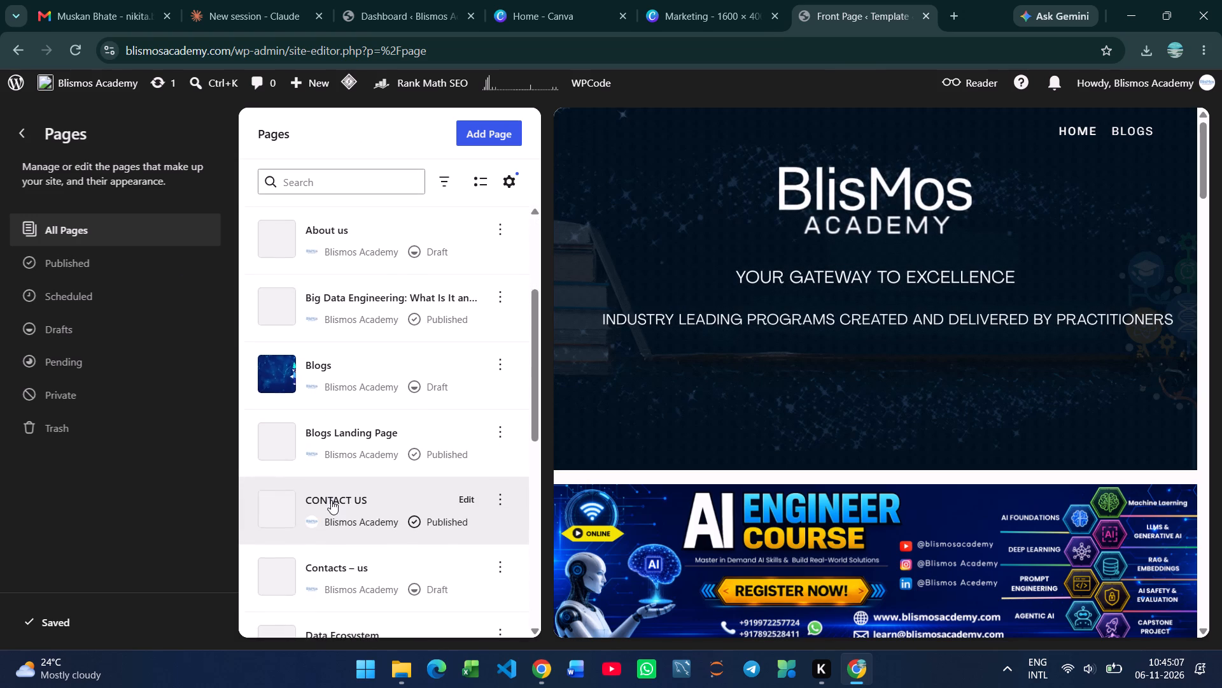
pyautogui.scroll(-4, 331, 500)
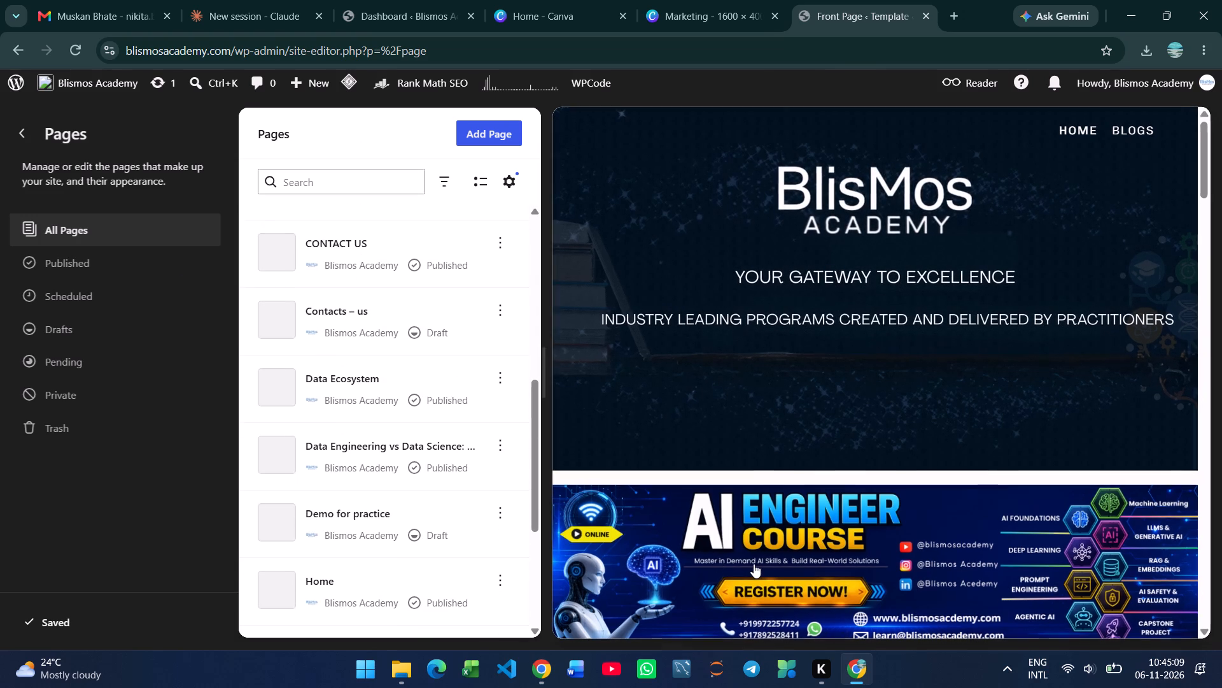
pyautogui.scroll(-3, 748, 564)
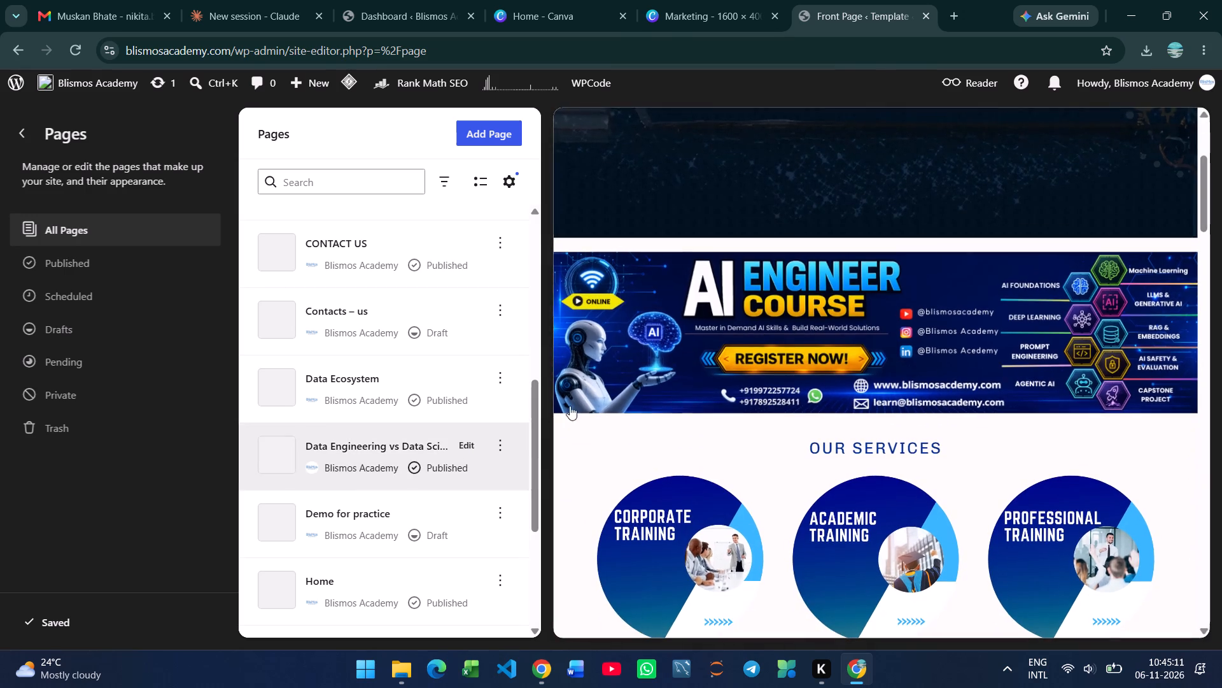
pyautogui.click(701, 389)
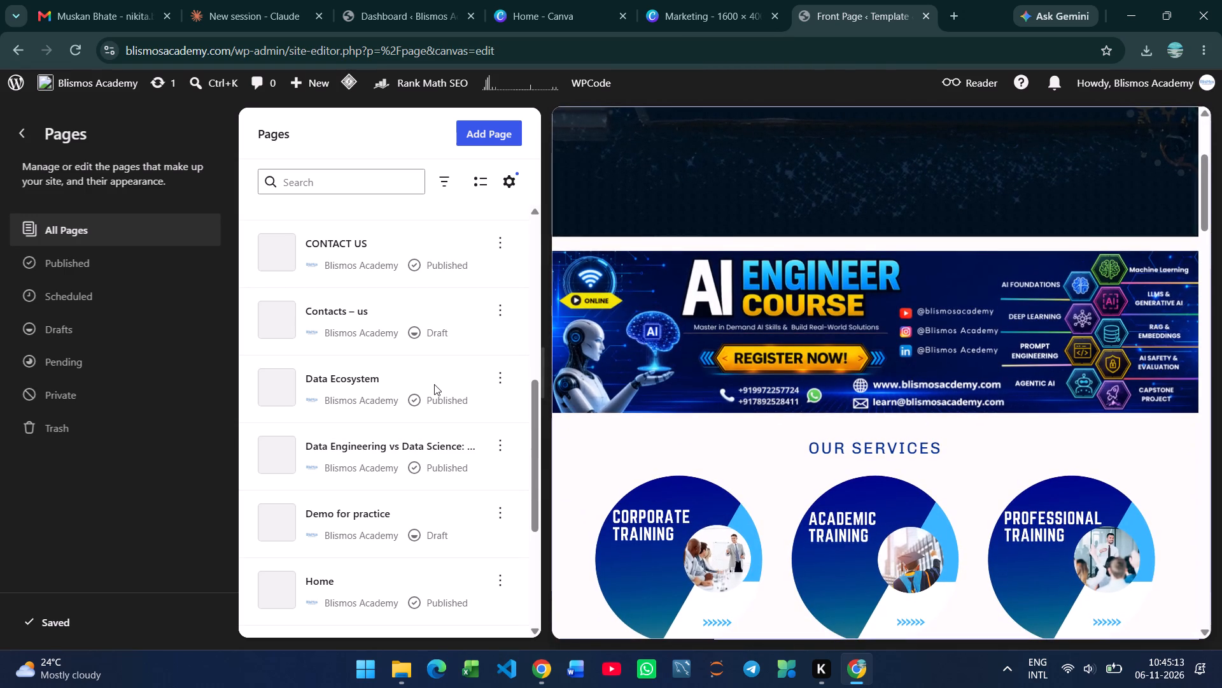
pyautogui.scroll(-4, 434, 384)
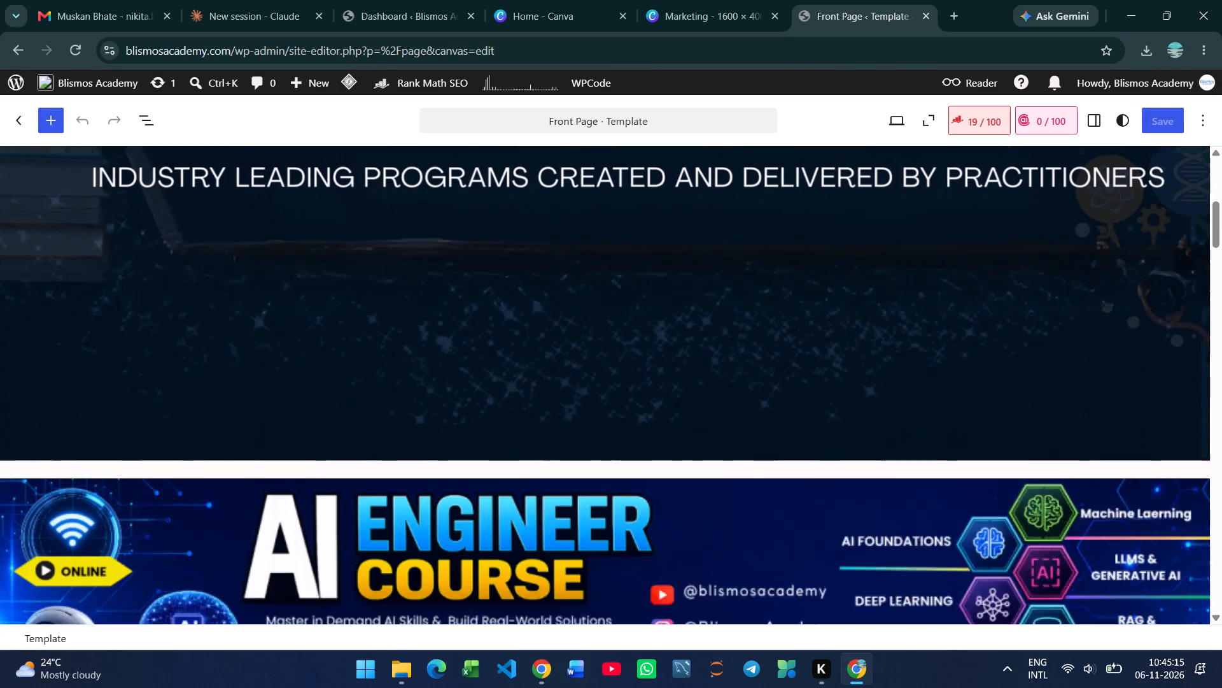
pyautogui.scroll(-3, 434, 383)
pyautogui.scroll(1, 441, 376)
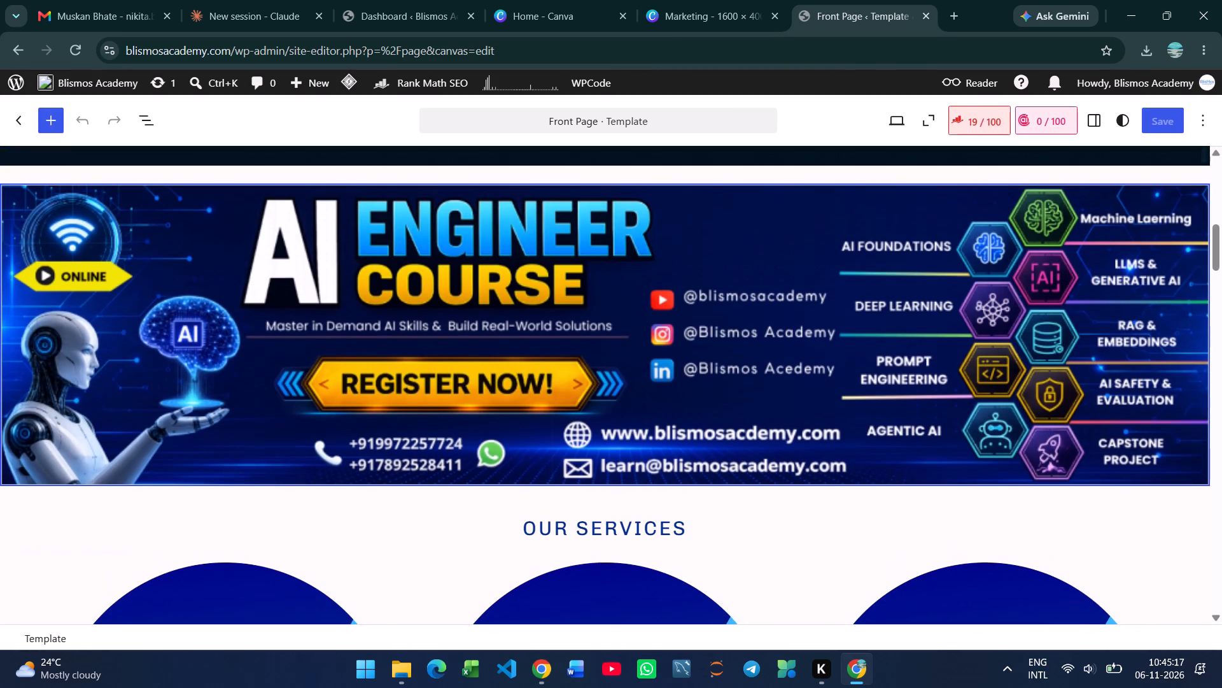
pyautogui.click(460, 375)
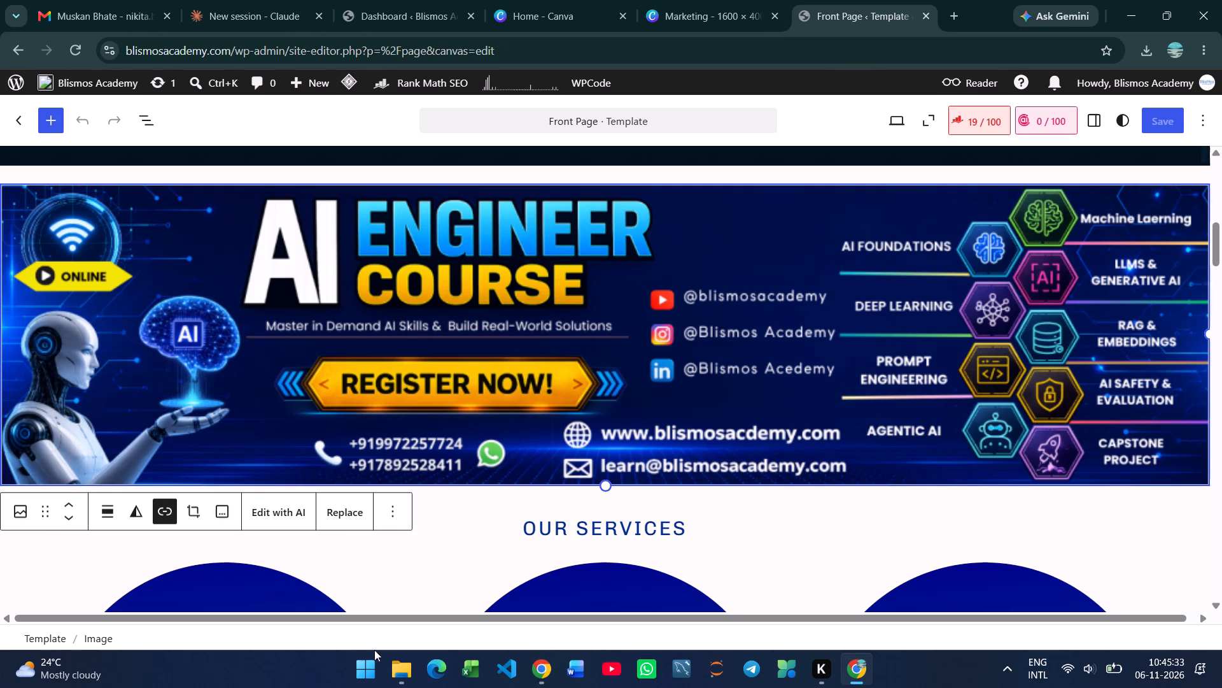
# Upload the PNG file Marketing (1) from the Downloads folder to the Academy site's WordPress media library.
pyautogui.click(397, 673)
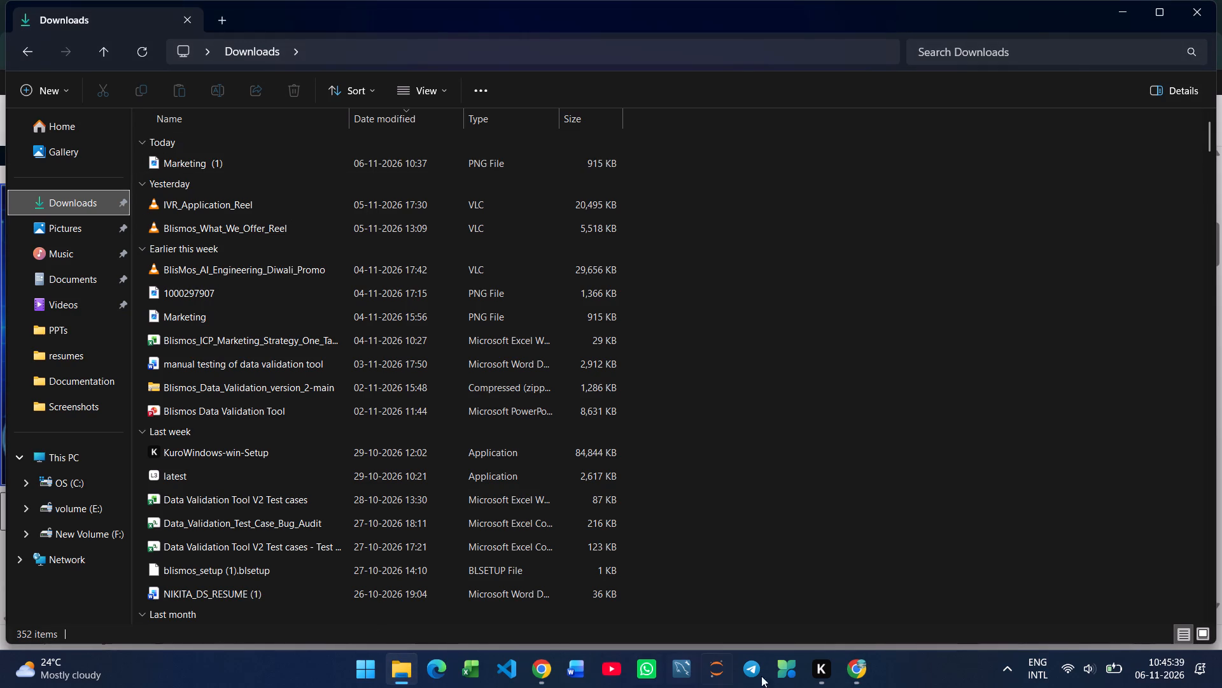
pyautogui.click(867, 673)
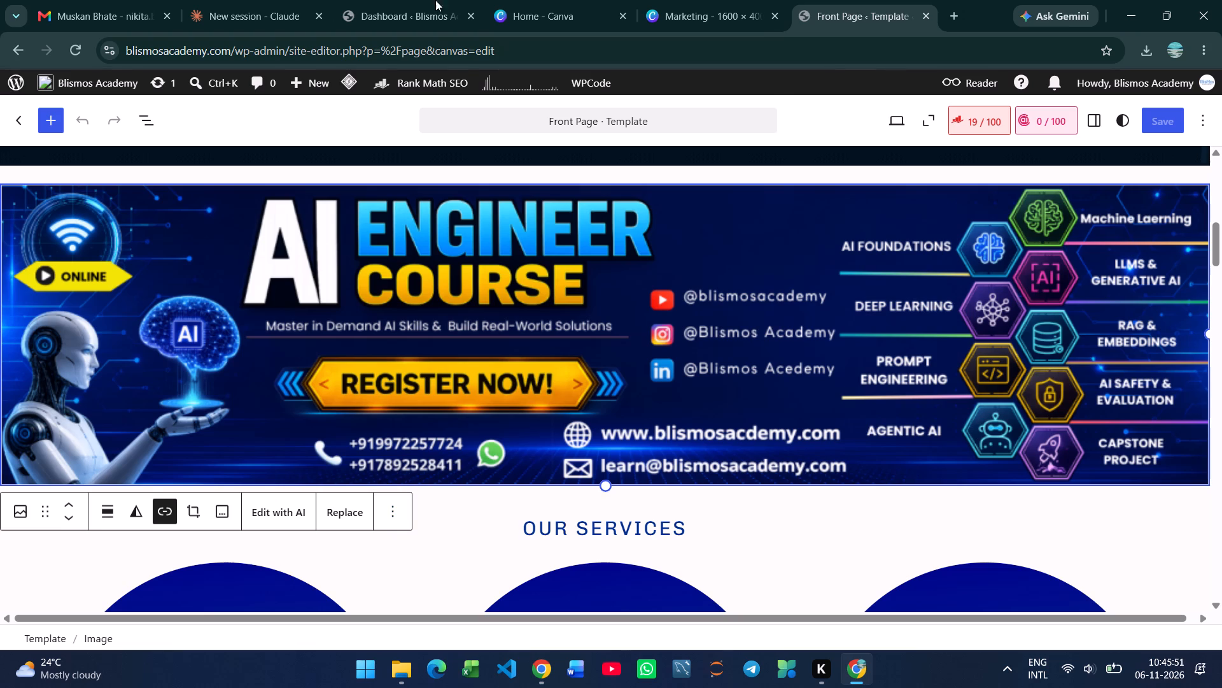
pyautogui.click(345, 0)
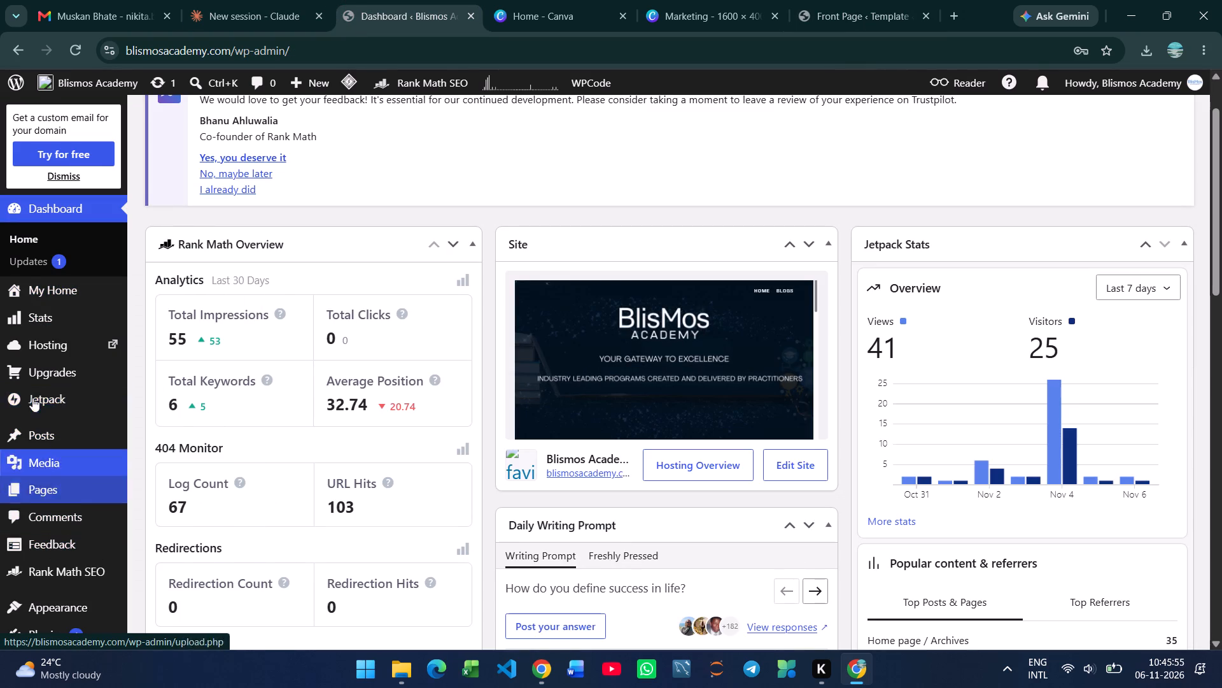
pyautogui.click(49, 464)
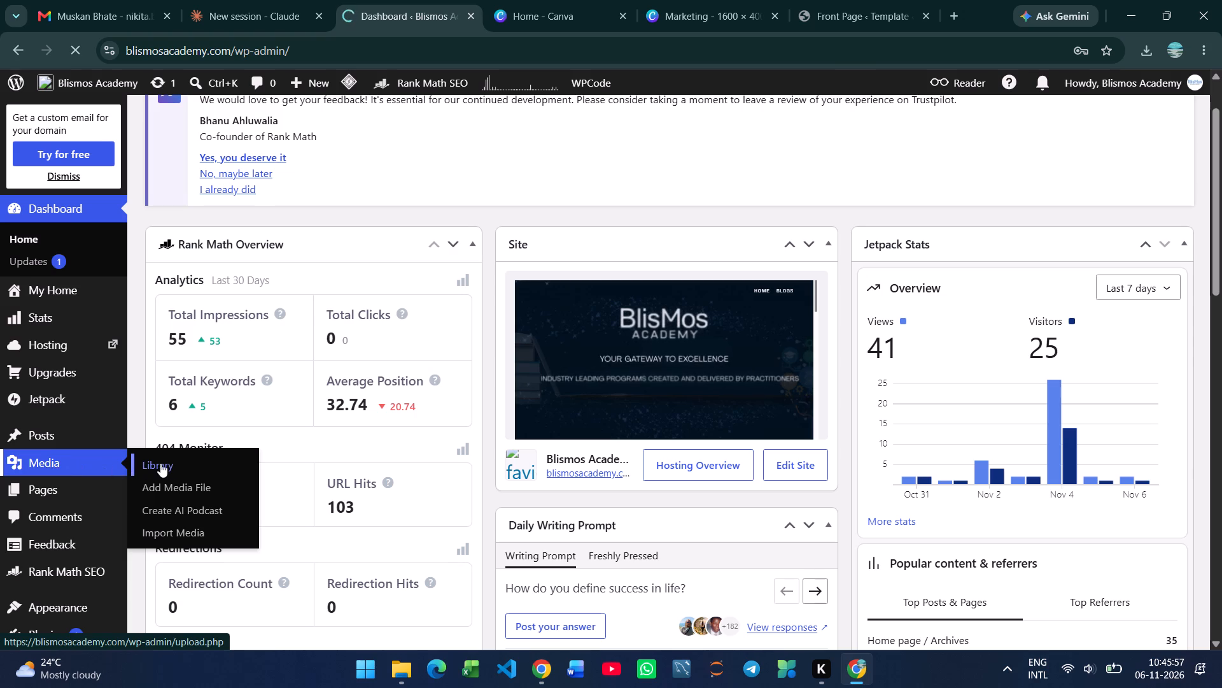
pyautogui.click(169, 463)
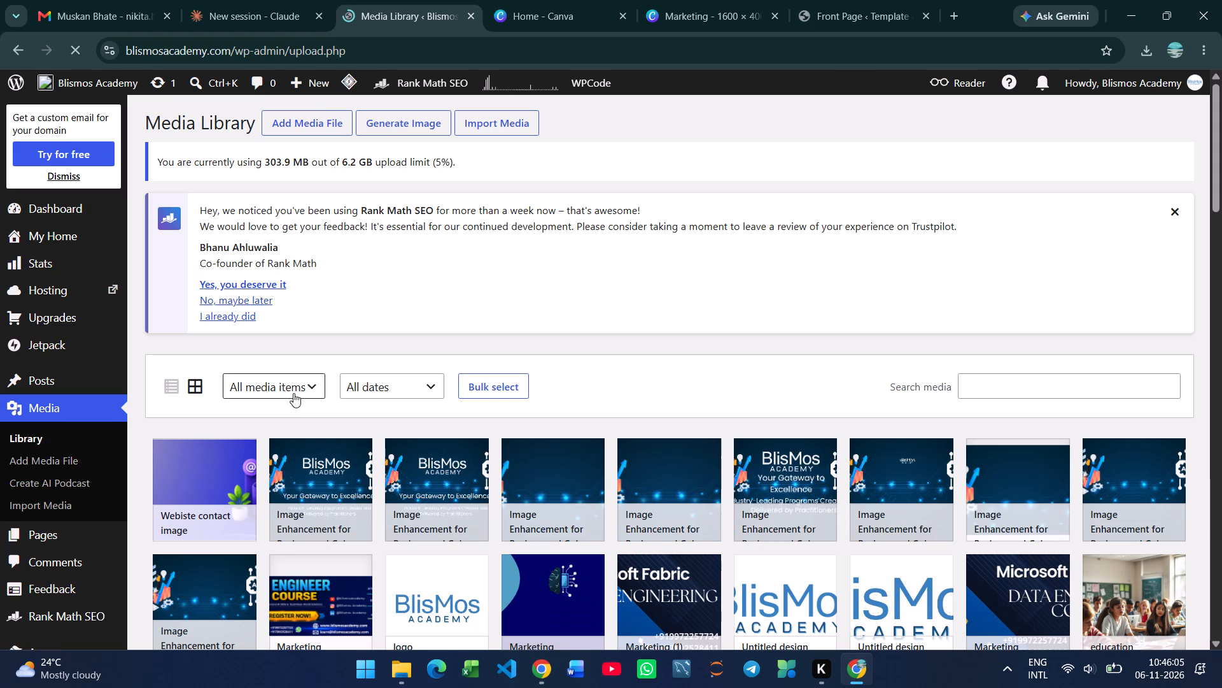
pyautogui.click(304, 129)
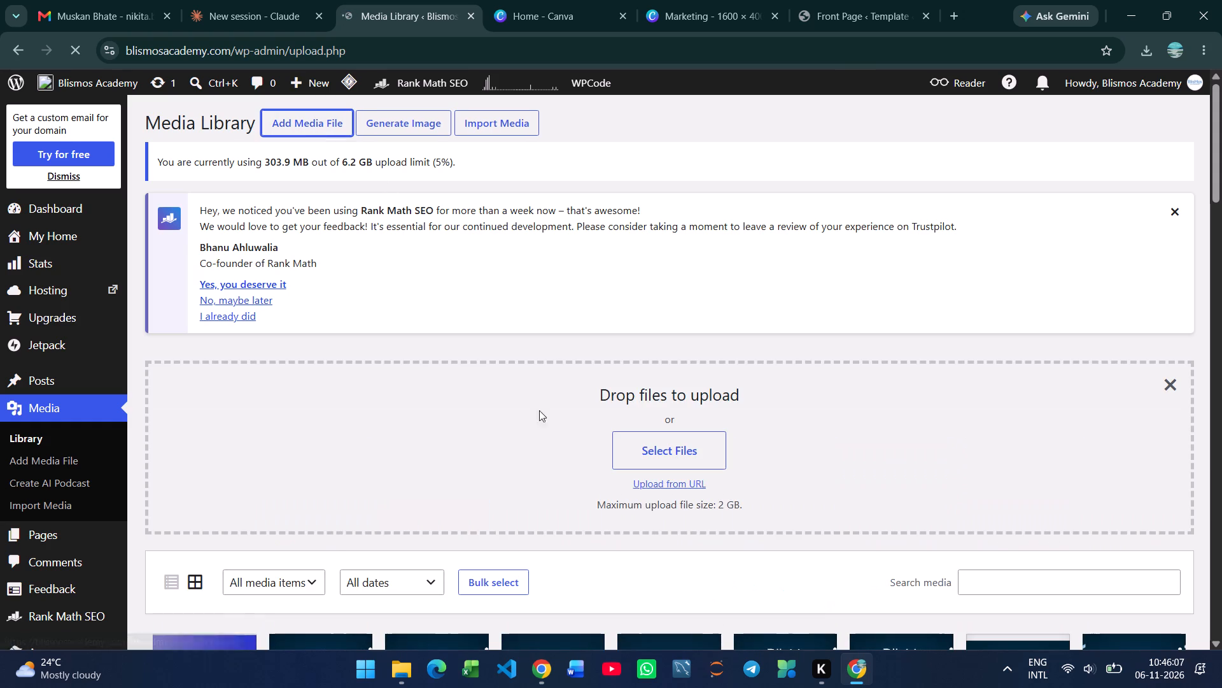
pyautogui.click(694, 450)
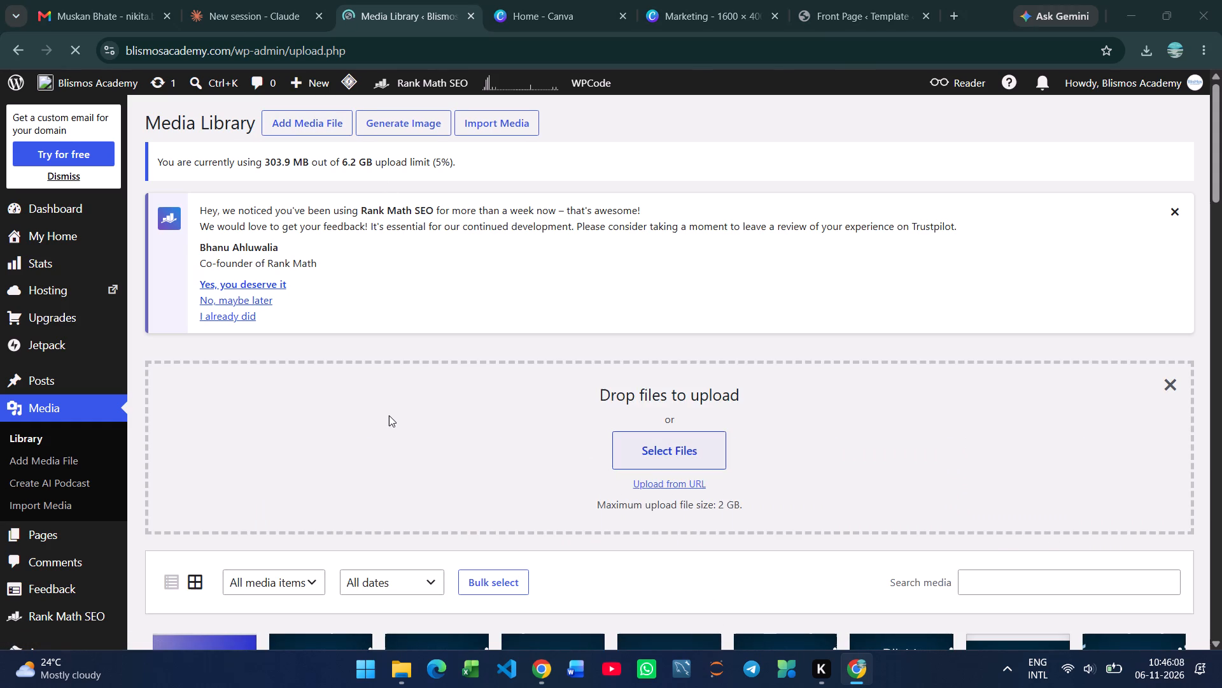
pyautogui.click(202, 142)
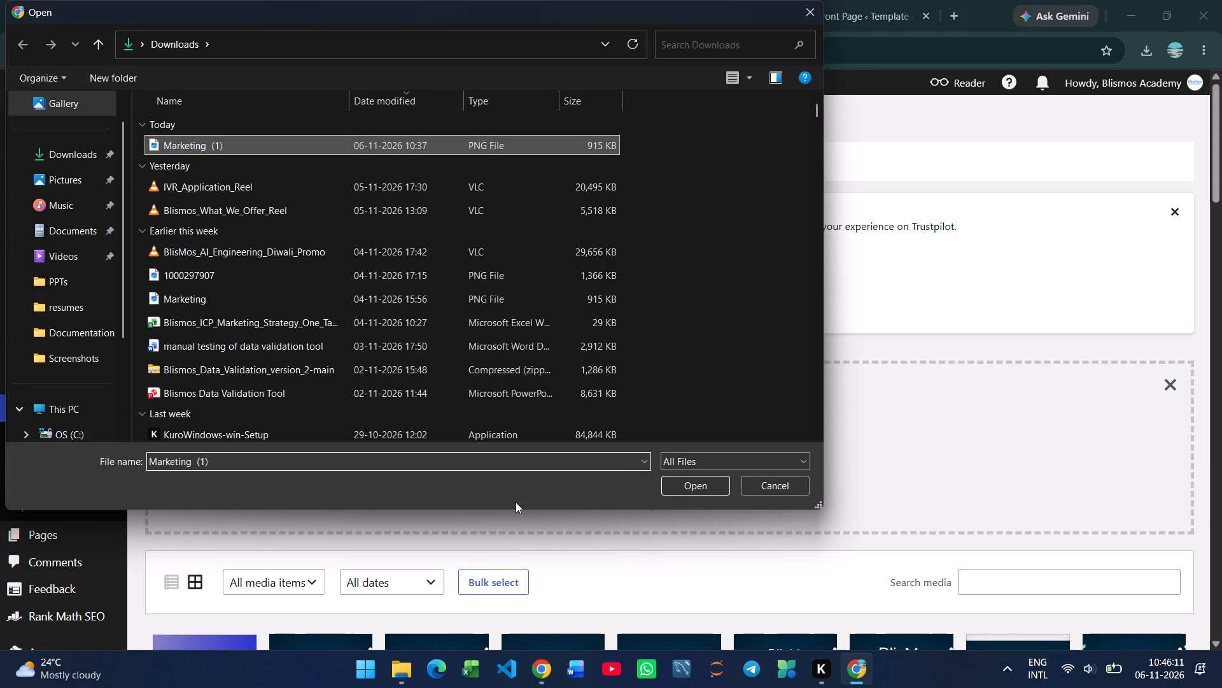
pyautogui.click(697, 484)
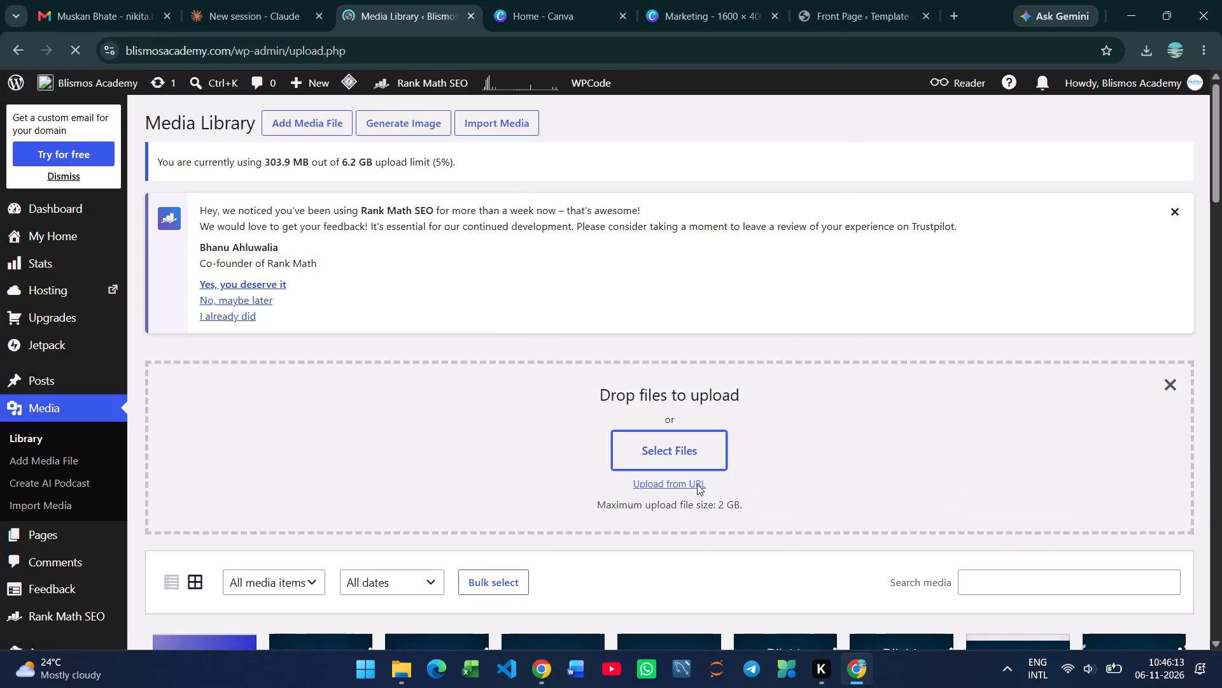
pyautogui.scroll(-2, 691, 491)
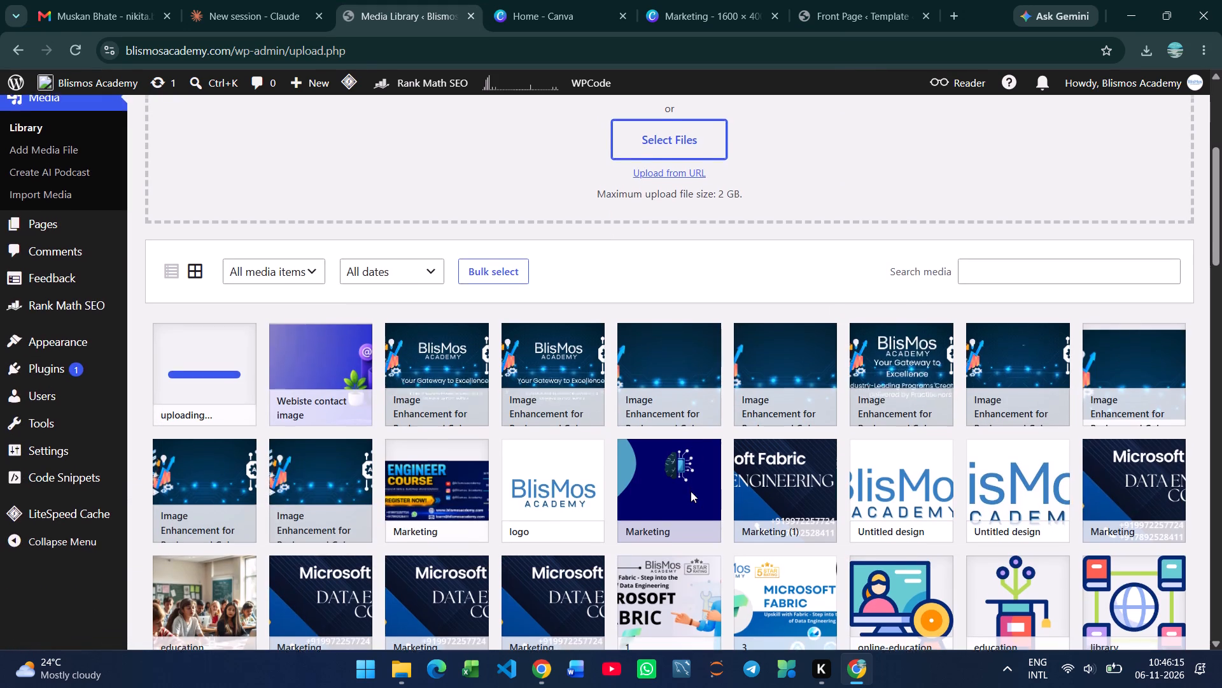
pyautogui.scroll(-1, 691, 491)
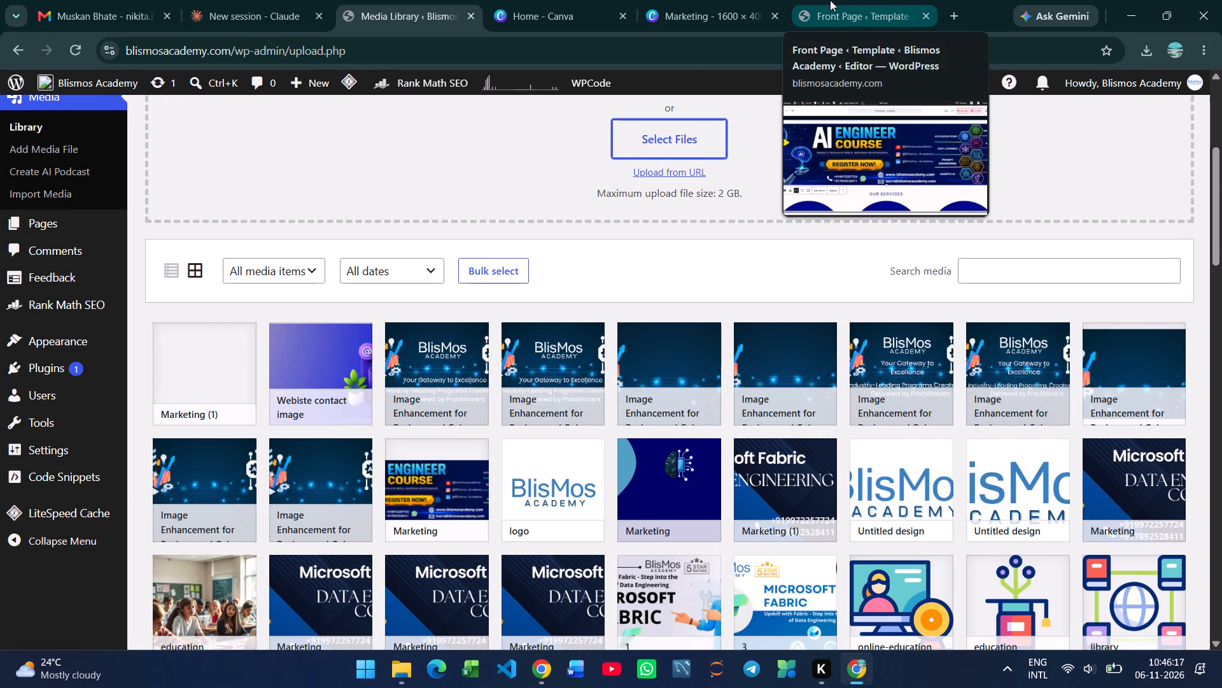
# Replace the AI Engineer Course banner in the Front Page template with Marketing (1) from the media library, and save the template.
pyautogui.click(830, 0)
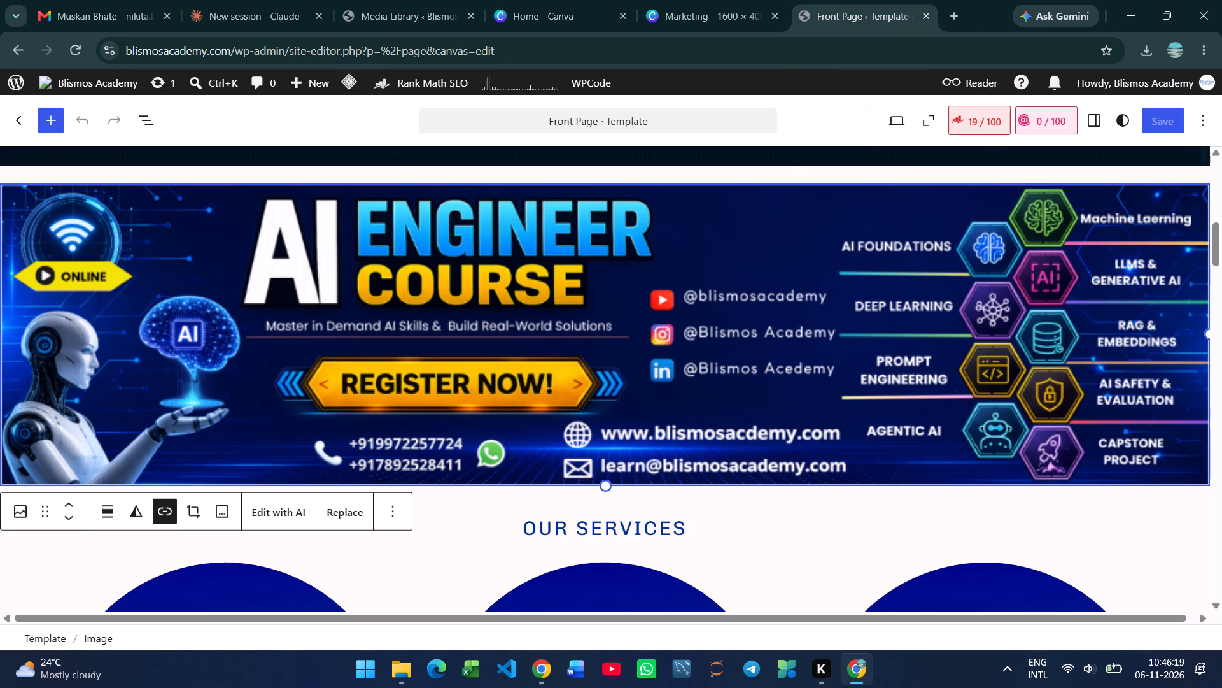
pyautogui.click(354, 512)
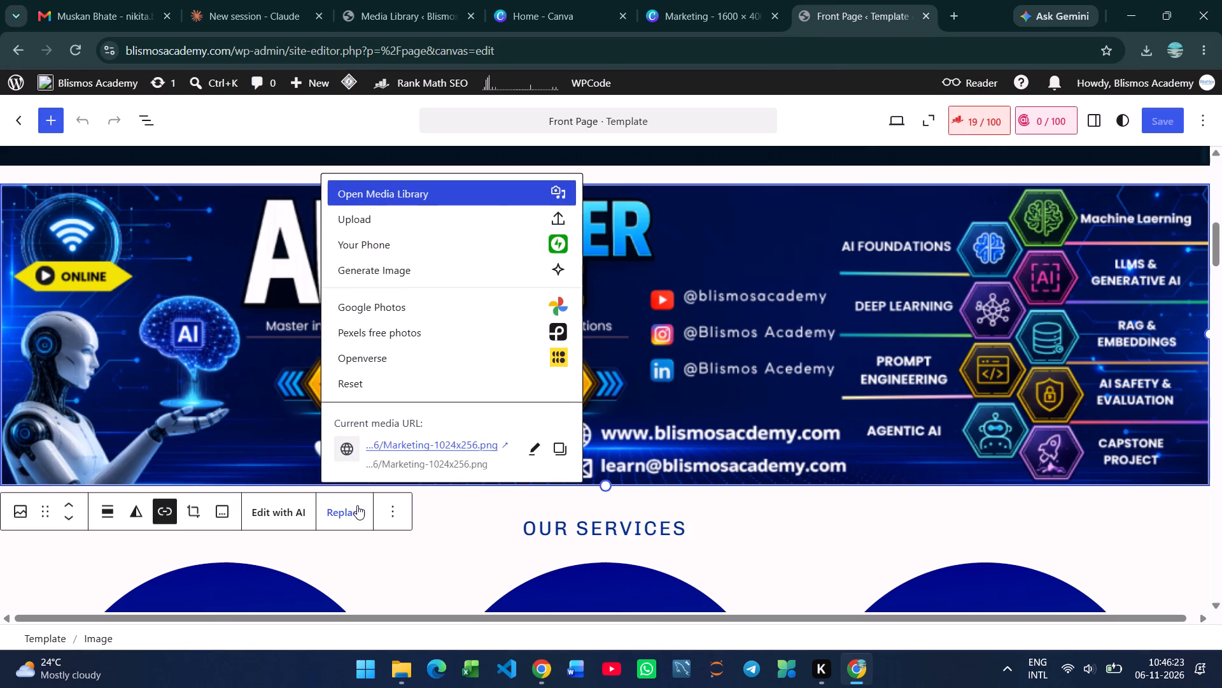
pyautogui.click(437, 197)
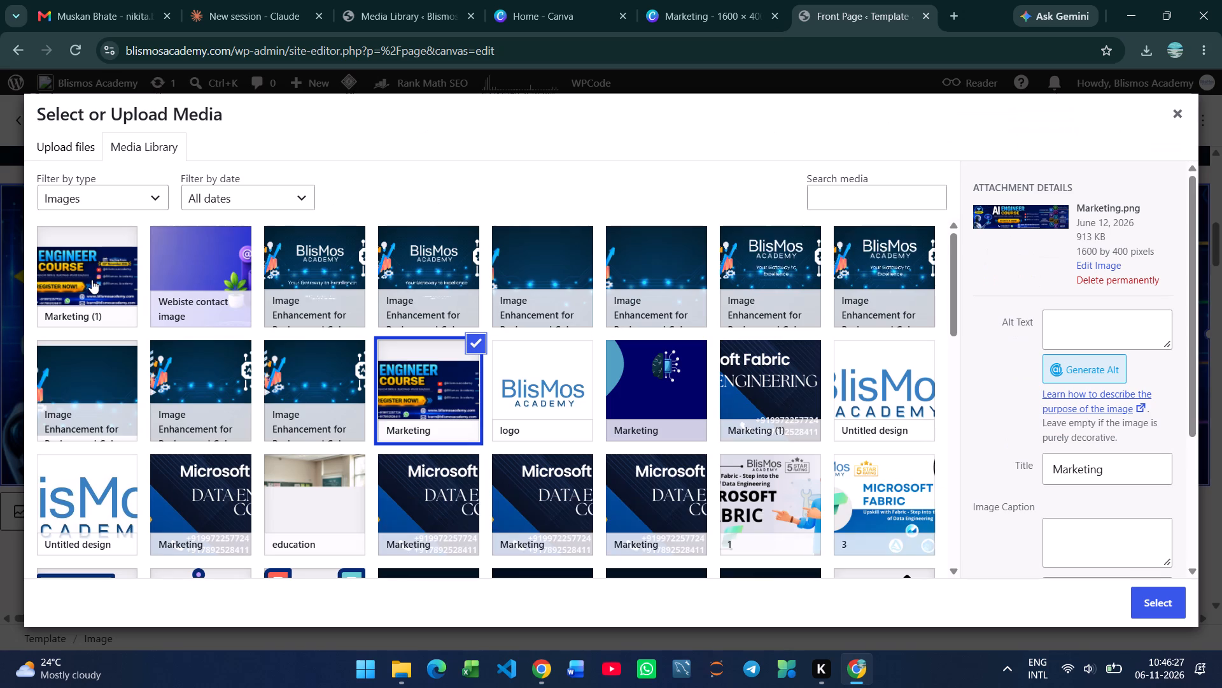
pyautogui.click(92, 280)
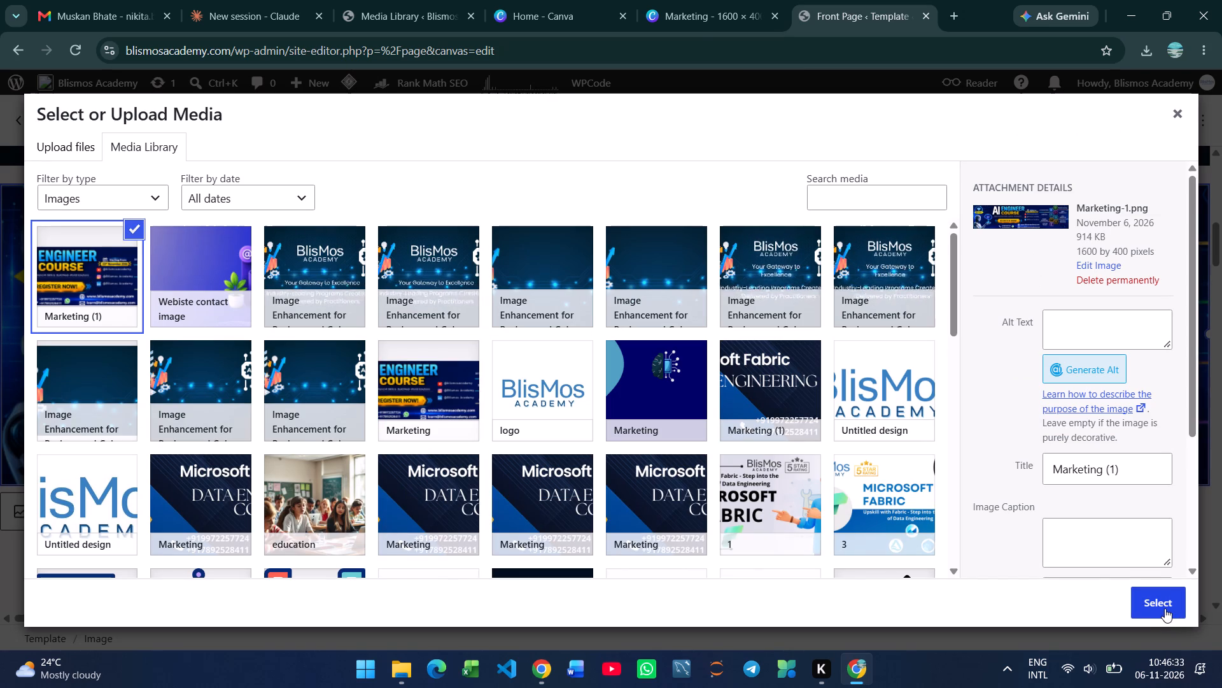
pyautogui.scroll(-3, 1145, 541)
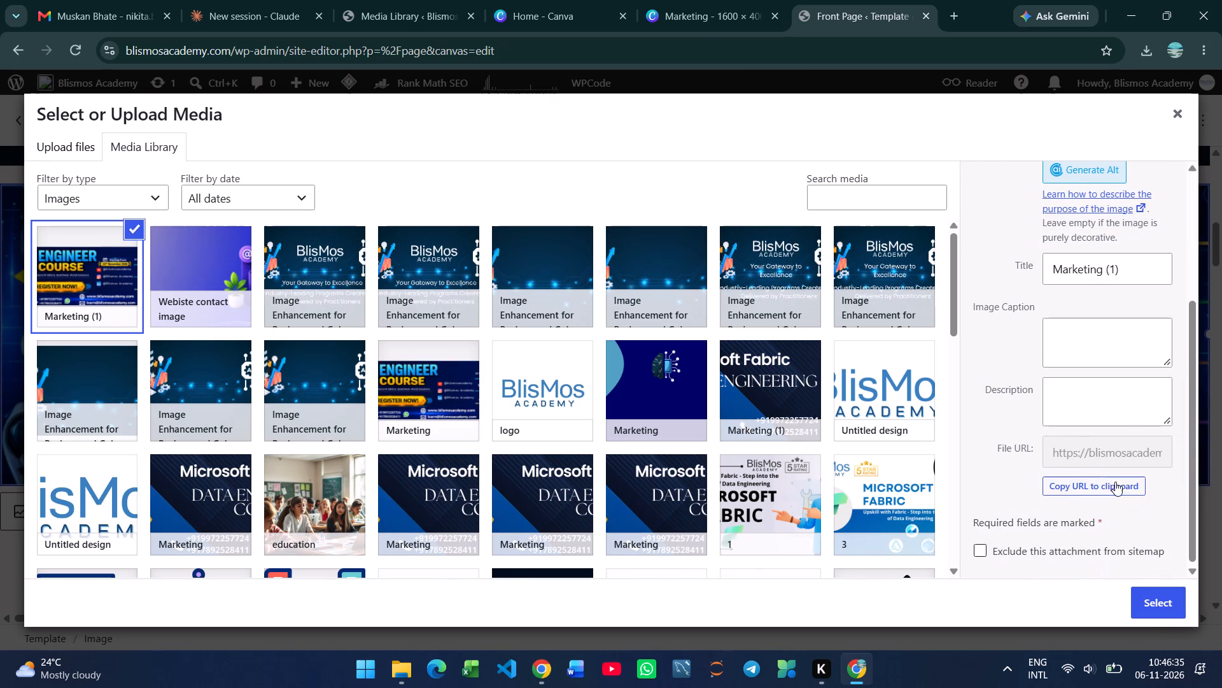
pyautogui.scroll(-1, 1115, 482)
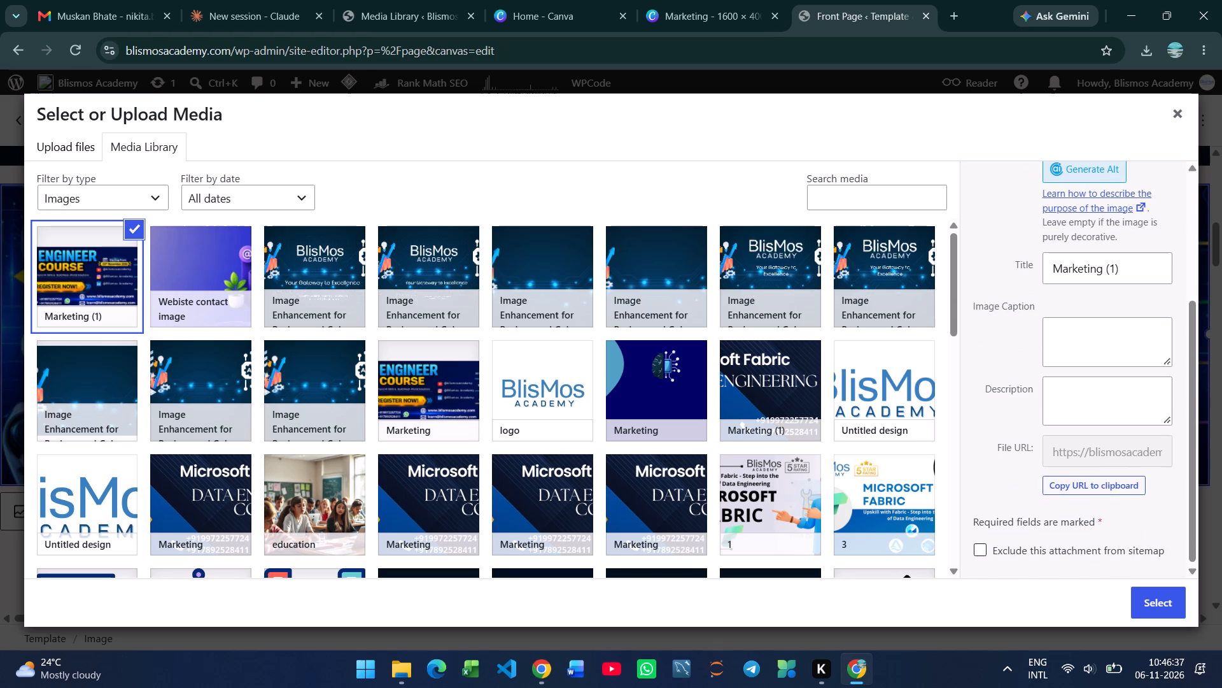
pyautogui.scroll(-1, 1058, 505)
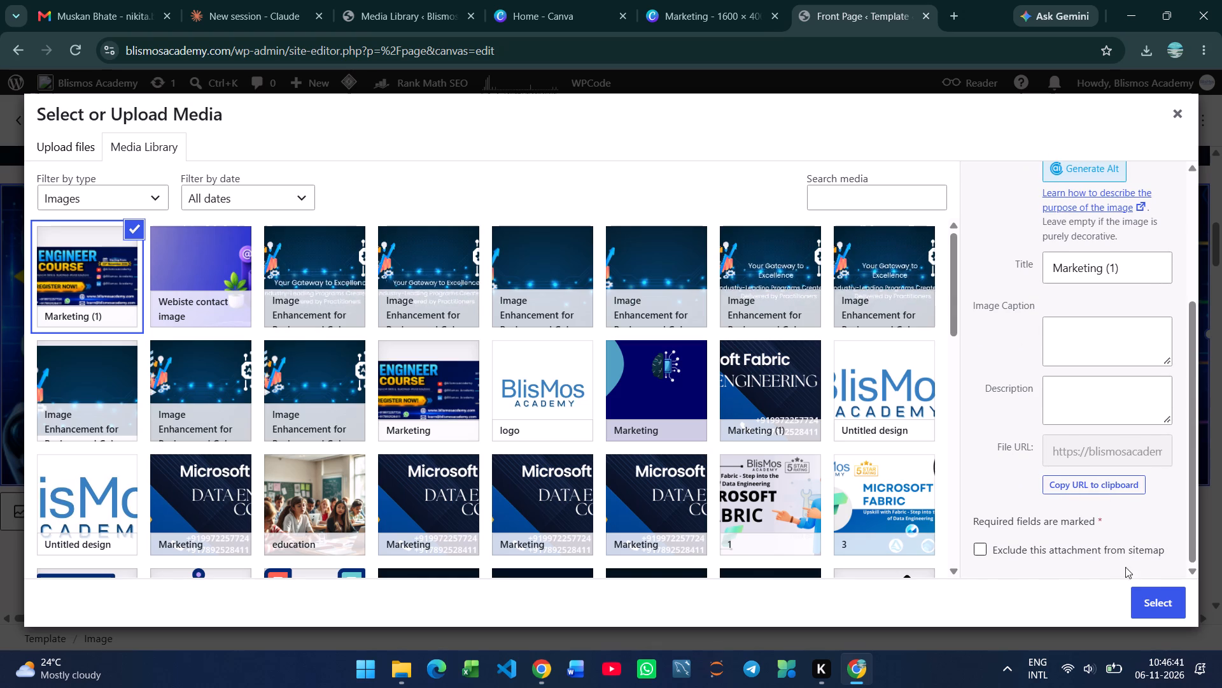
pyautogui.click(1158, 598)
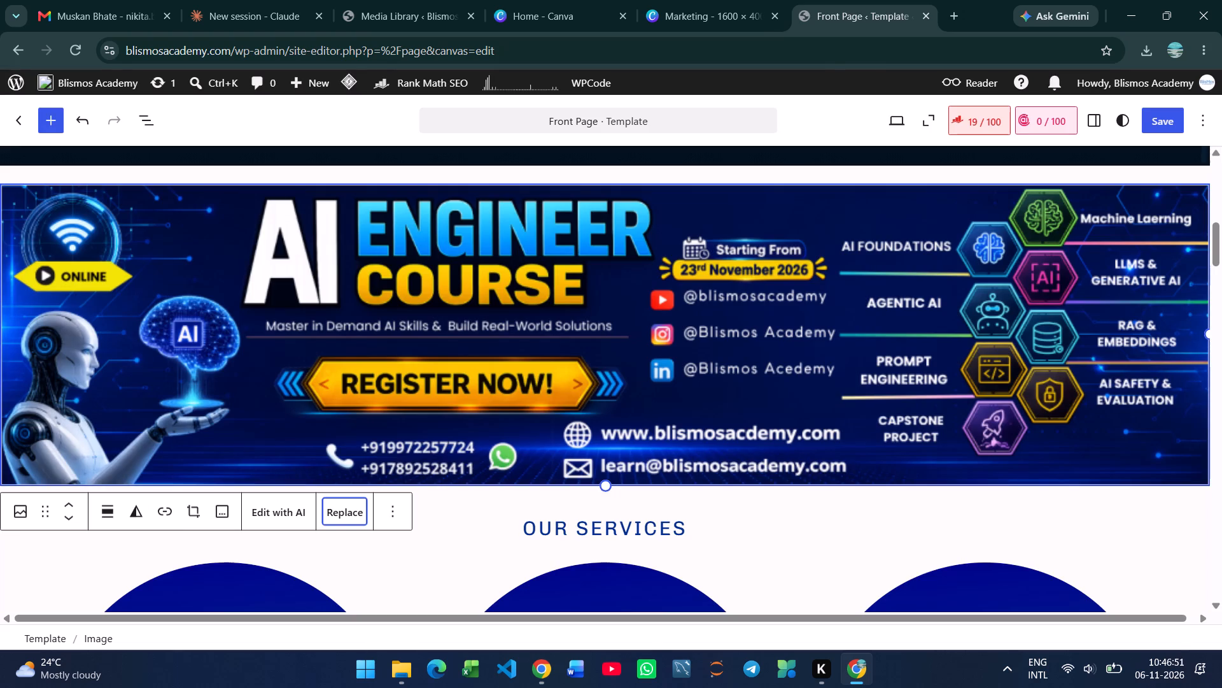
pyautogui.click(1160, 124)
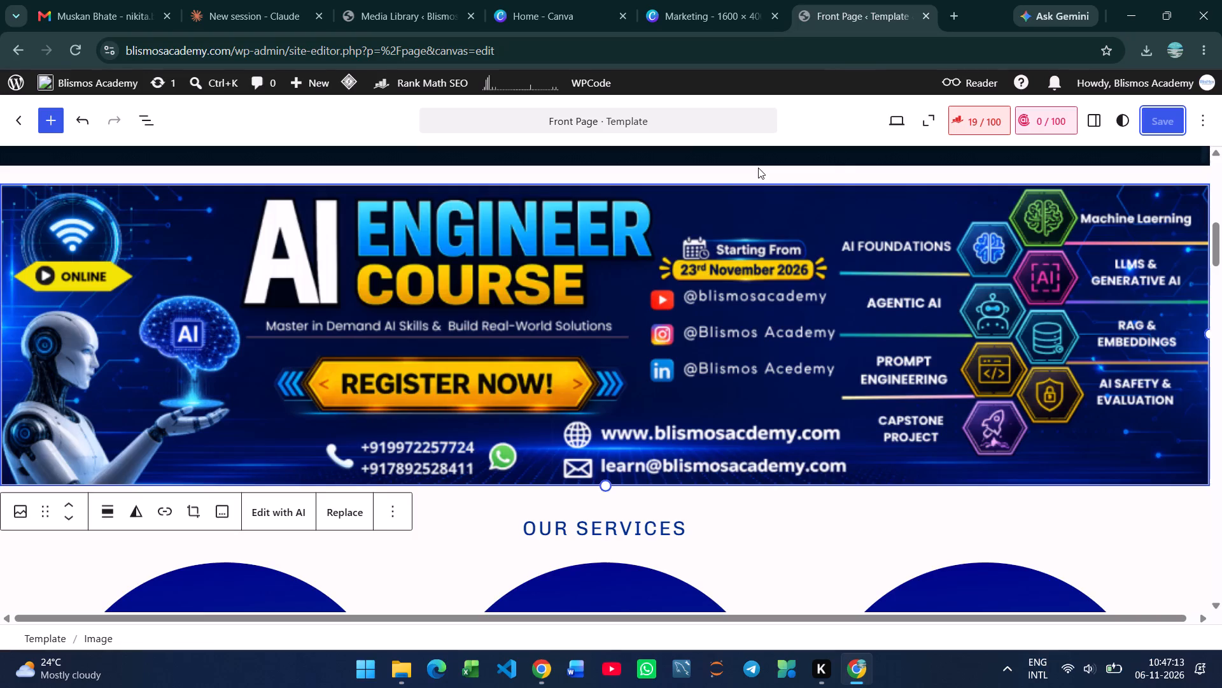
# Load the Blismos Academy home page in a new browser tab and check the AI Engineer Course banner above Our Services.
pyautogui.click(952, 10)
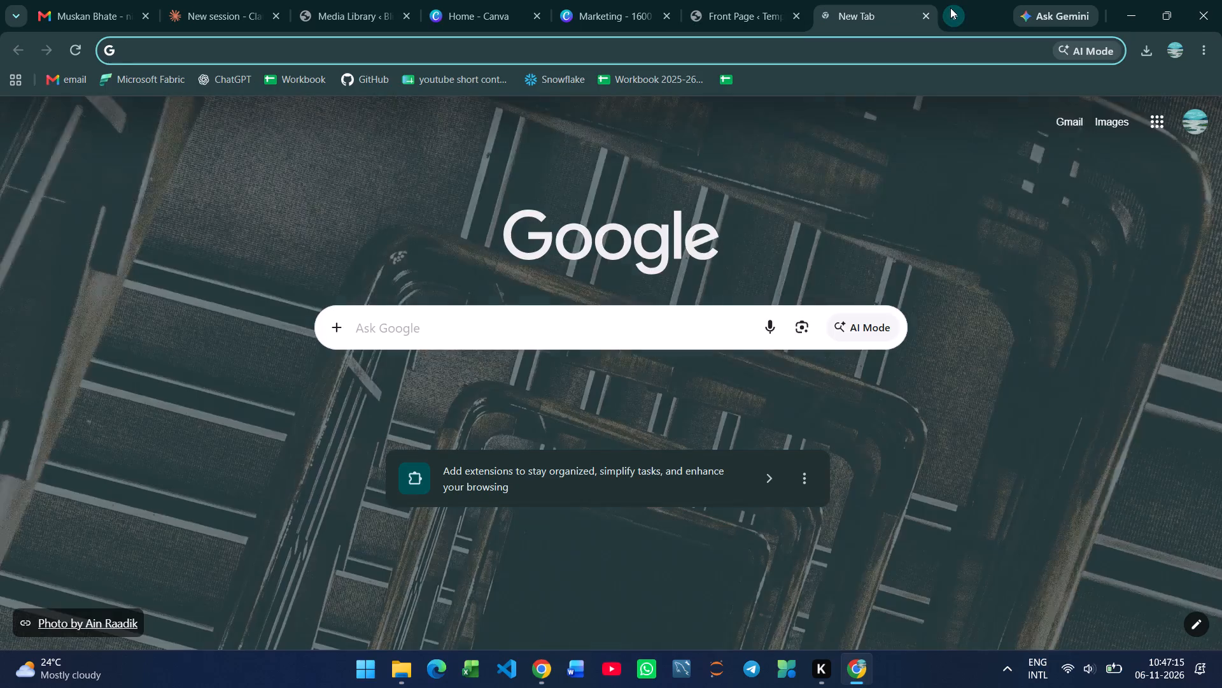
pyautogui.write('bli')
pyautogui.write('smosa')
pyautogui.press('Return')
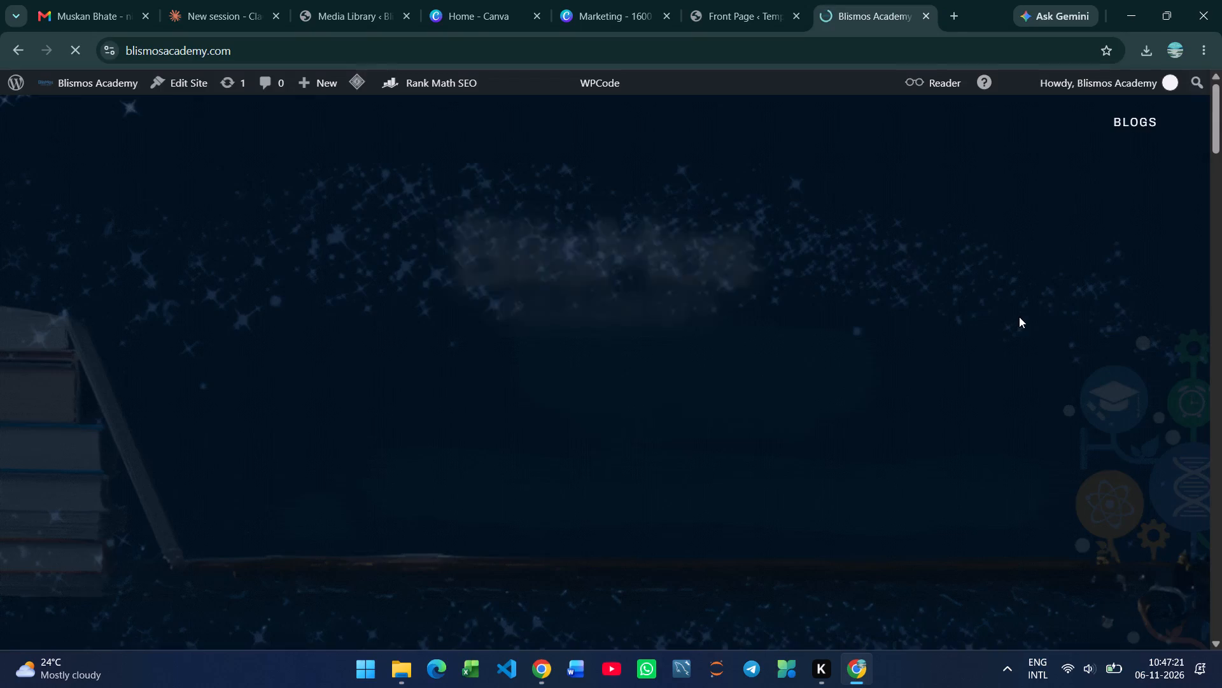
pyautogui.scroll(-5, 1019, 317)
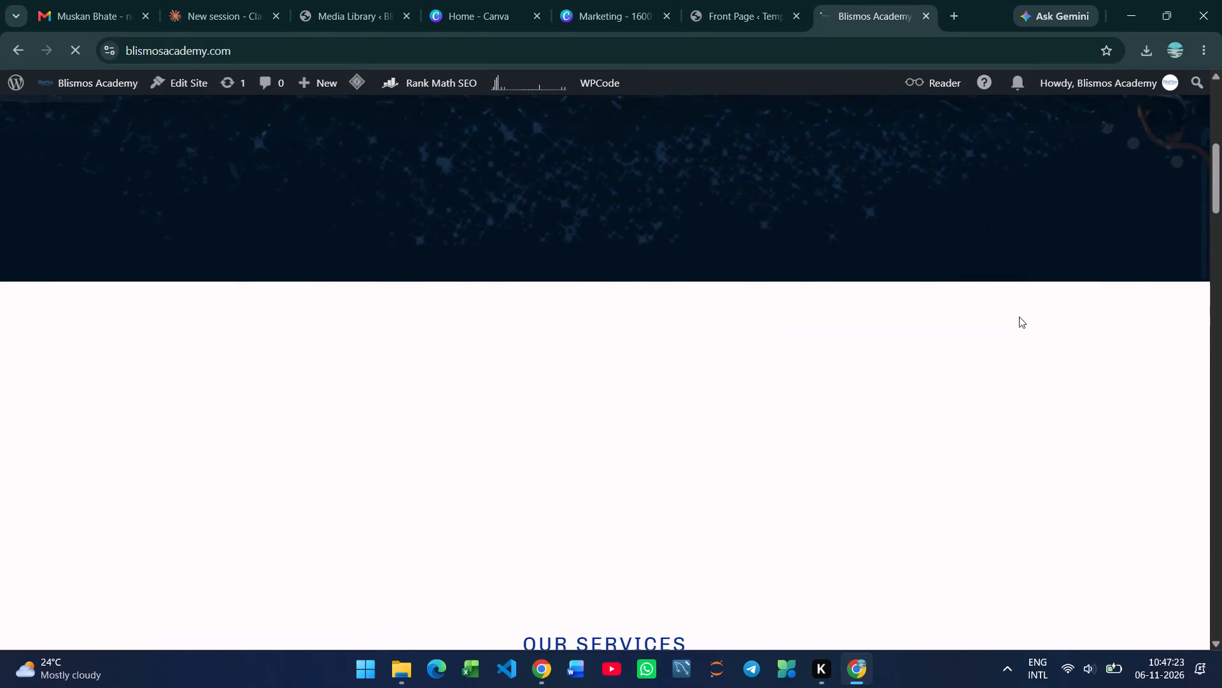
pyautogui.scroll(-3, 1019, 317)
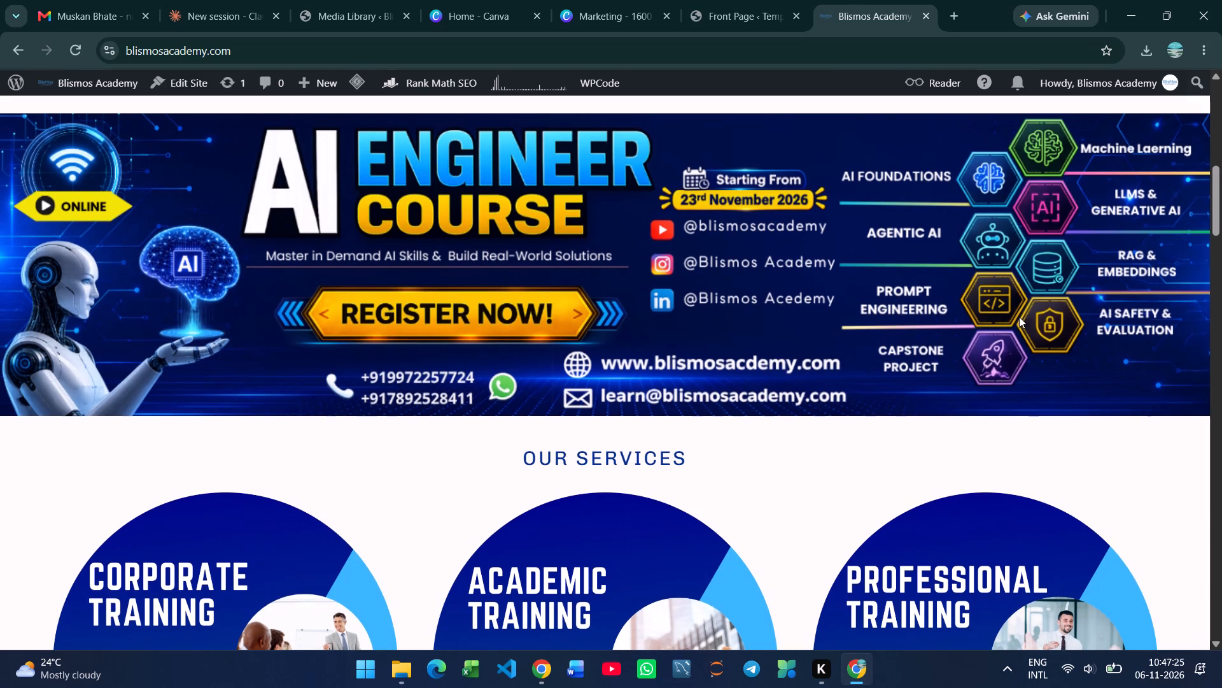
# Examine the AI Engineer Course banner's block options in the Front Page template and the attachment details of Marketing (1) in the media library.
pyautogui.click(729, 0)
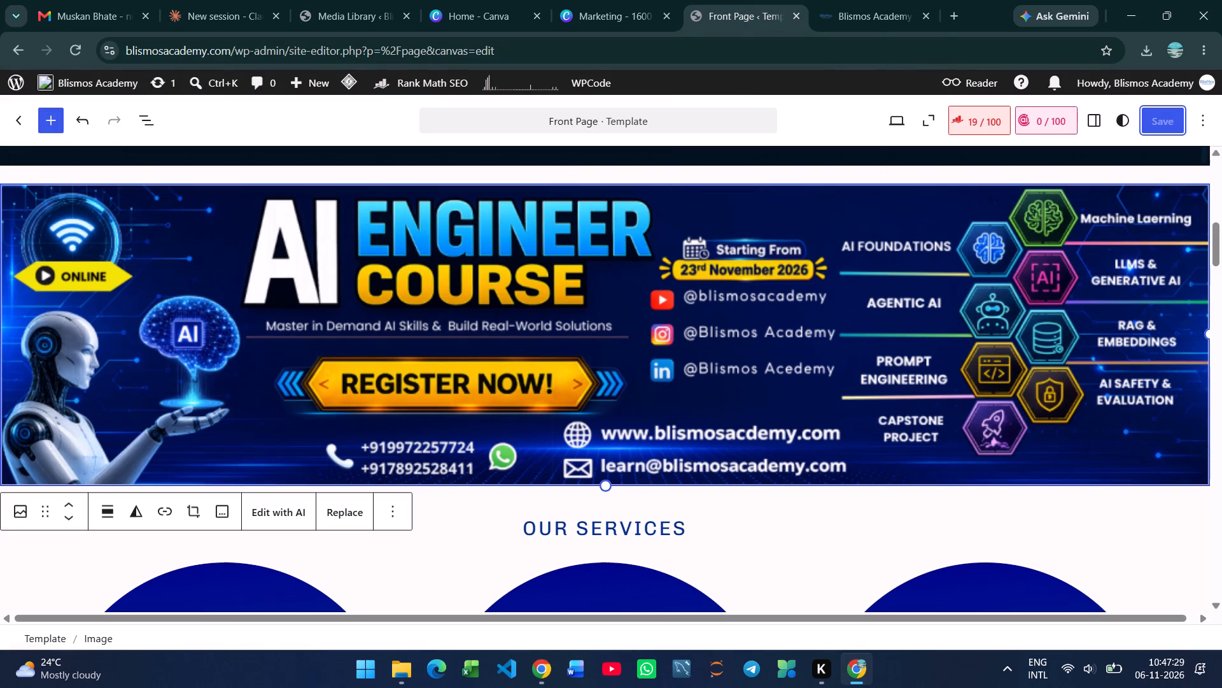
pyautogui.scroll(-1, 572, 436)
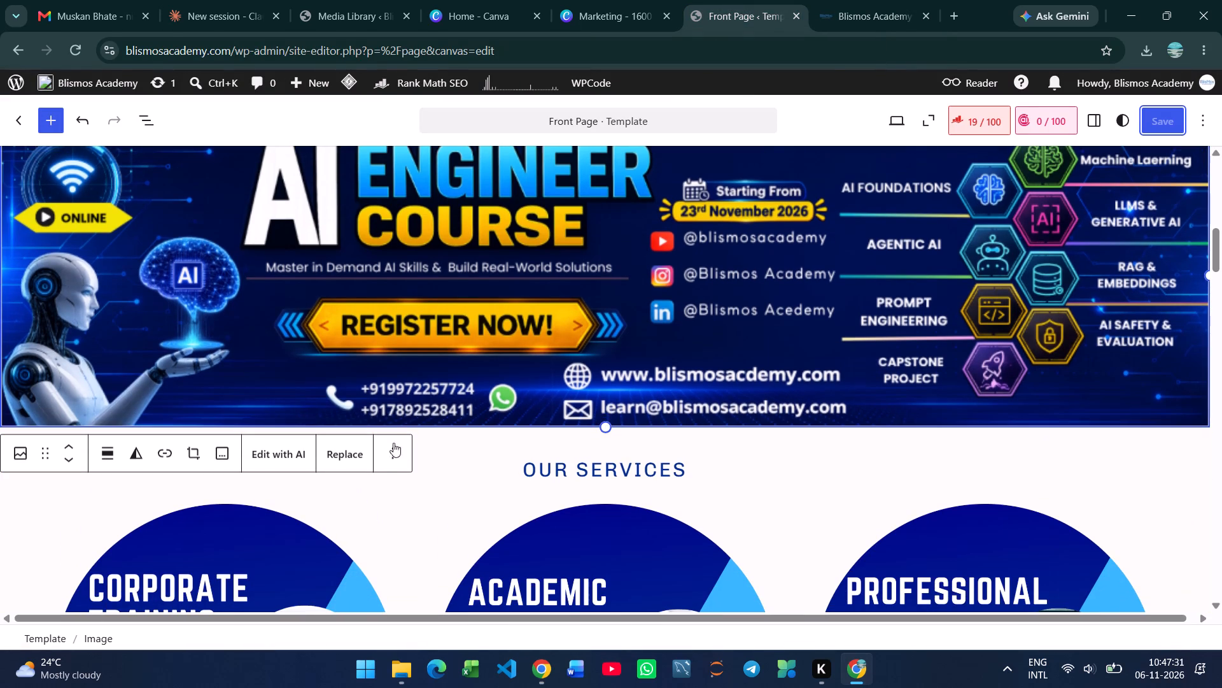
pyautogui.click(388, 459)
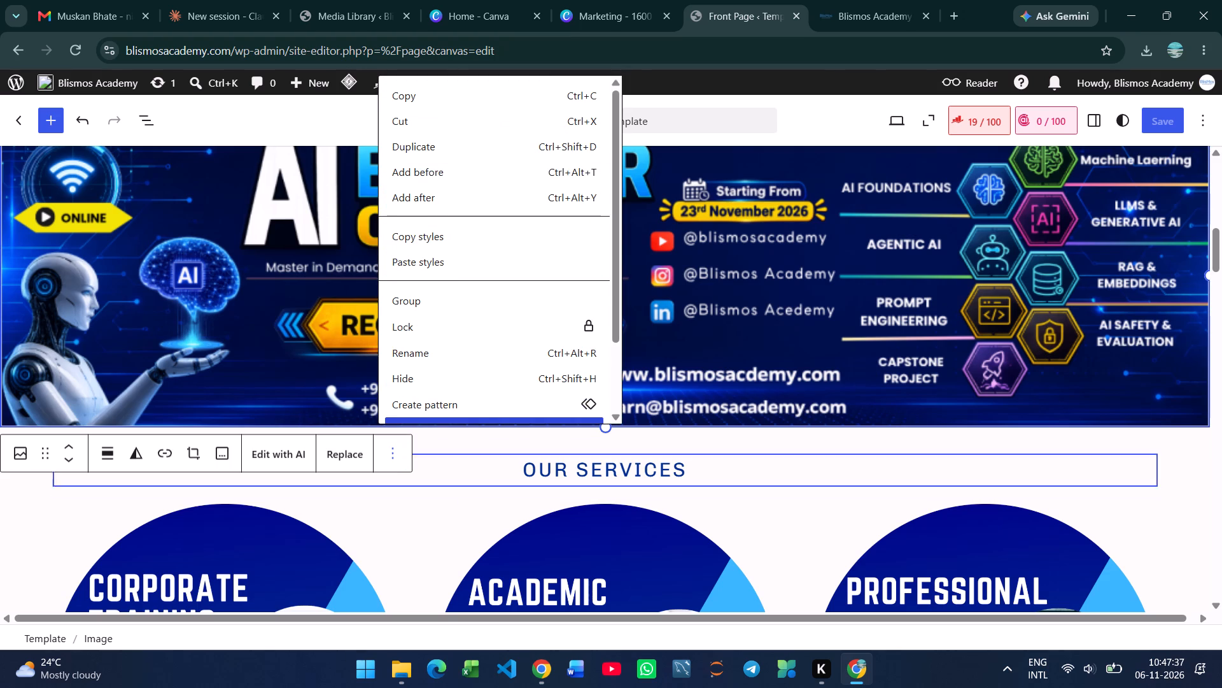
pyautogui.click(845, 117)
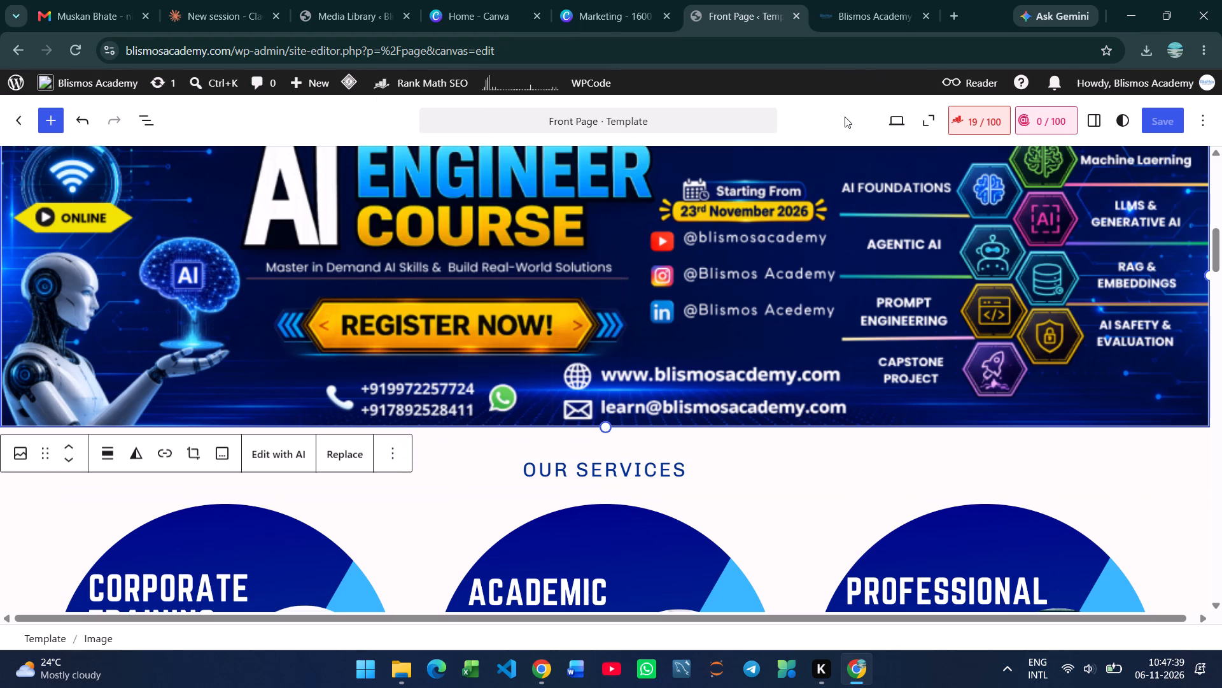
pyautogui.click(391, 463)
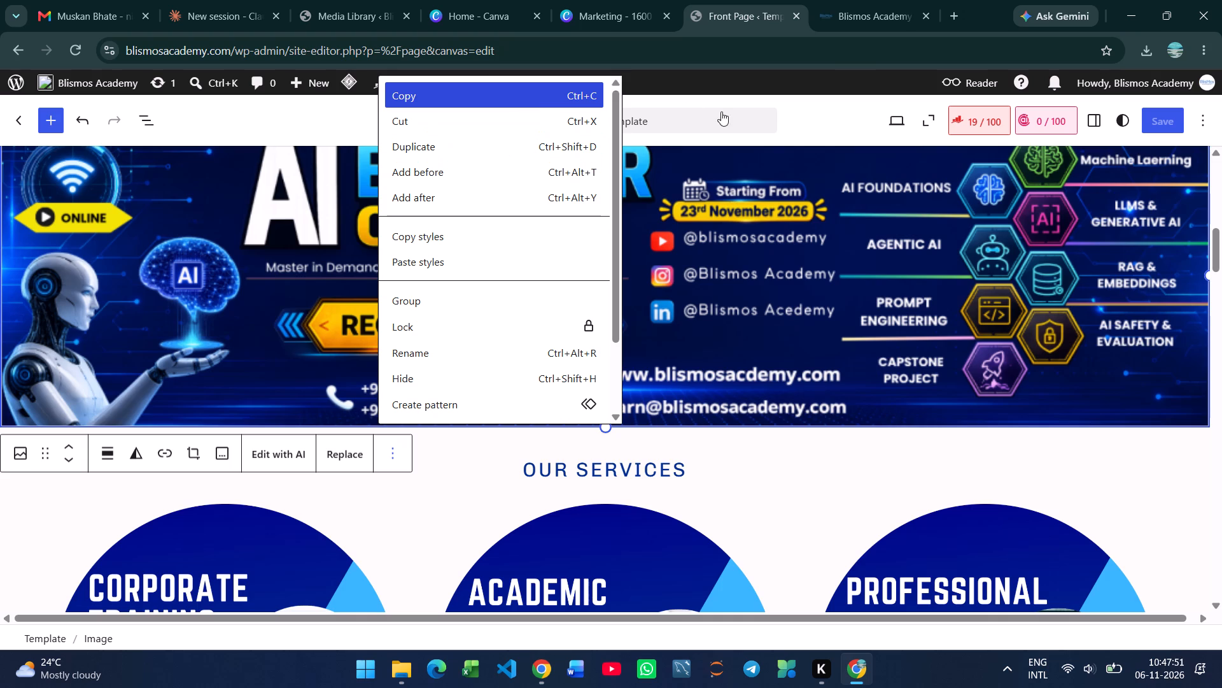
pyautogui.click(344, 450)
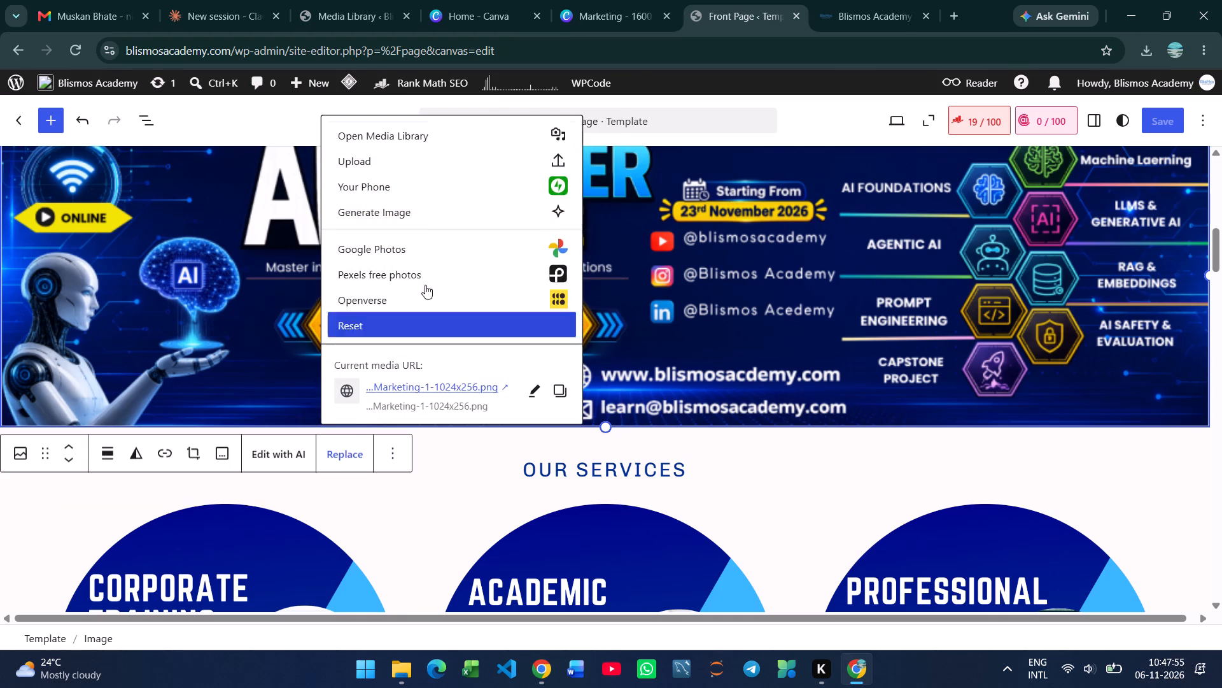
pyautogui.click(430, 134)
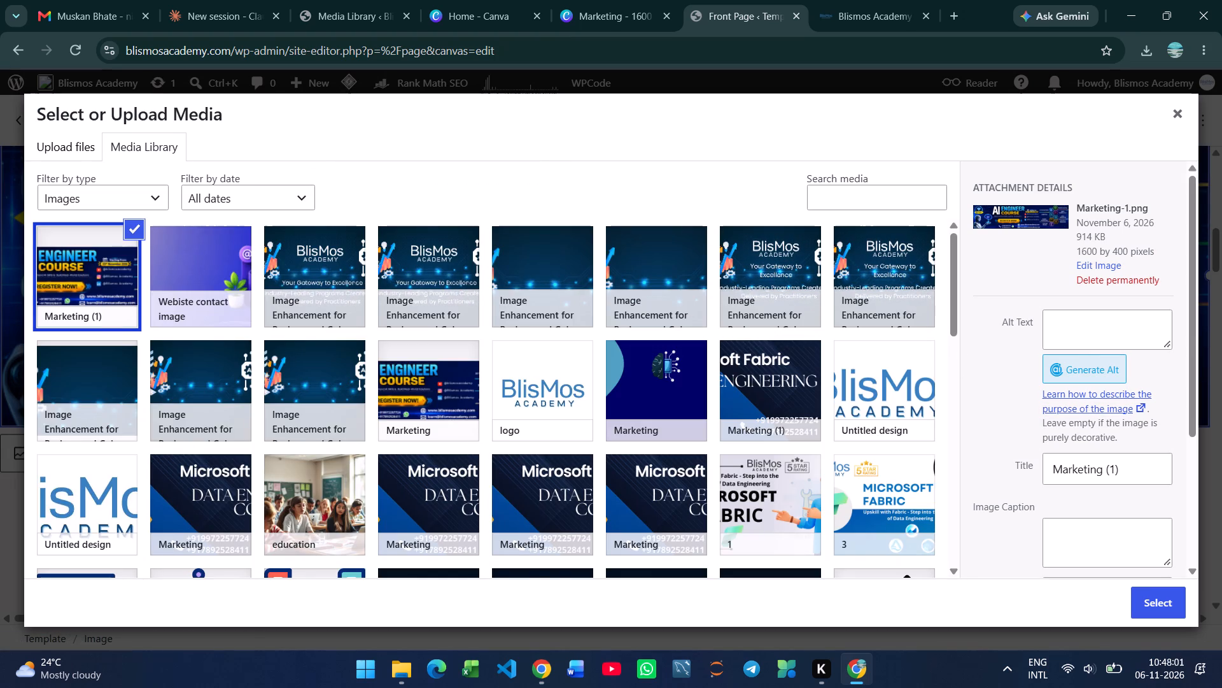
pyautogui.scroll(-2, 1083, 458)
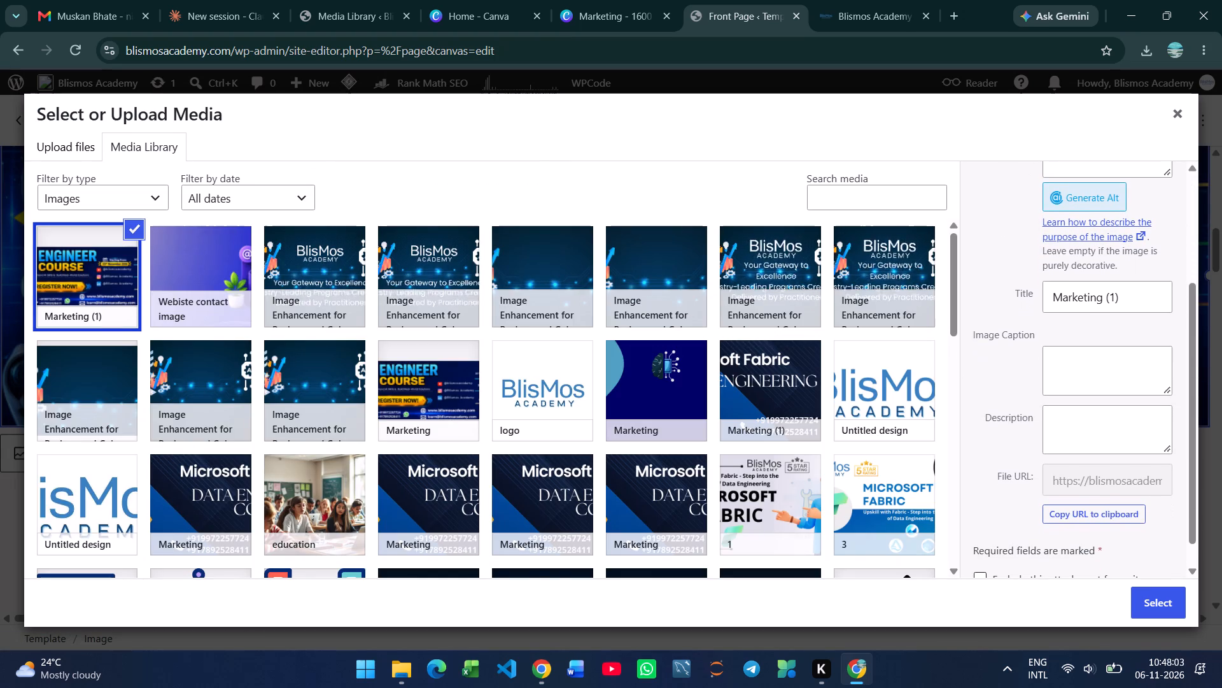
pyautogui.scroll(-3, 1083, 458)
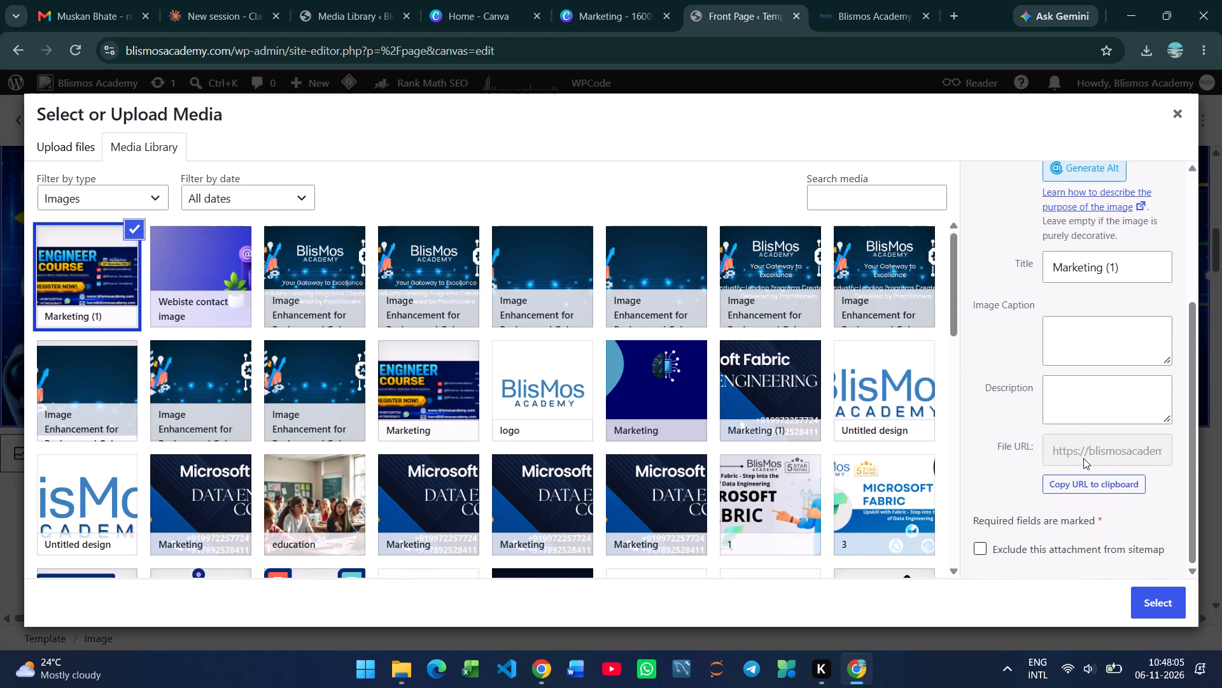
pyautogui.scroll(-1, 1083, 458)
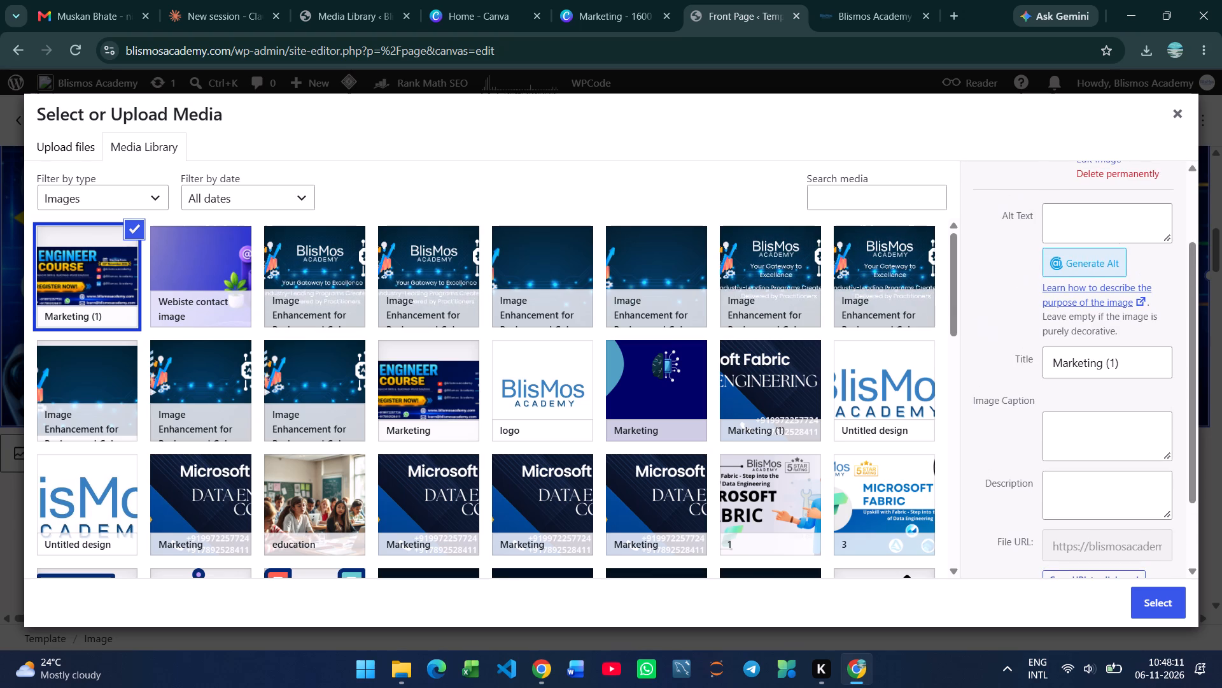
pyautogui.scroll(2, 1091, 513)
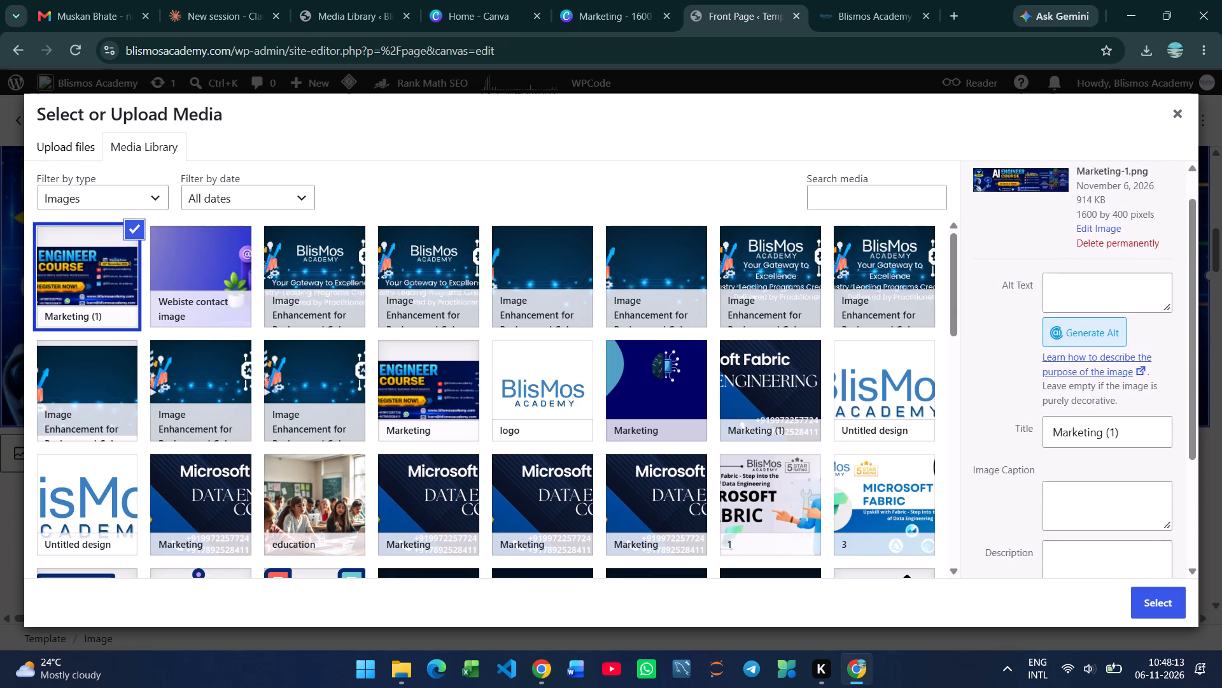
pyautogui.scroll(1, 1091, 513)
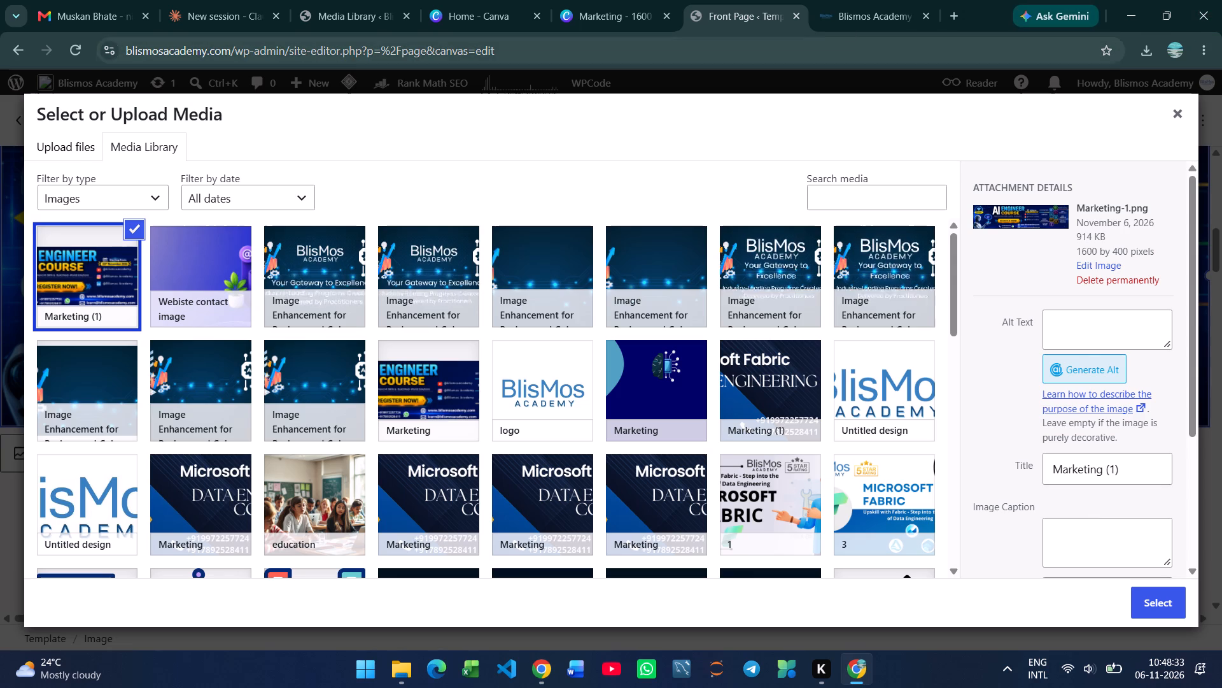
# Test whether the Register Now area of the AI Engineer Course banner responds on the live home page.
pyautogui.click(841, 0)
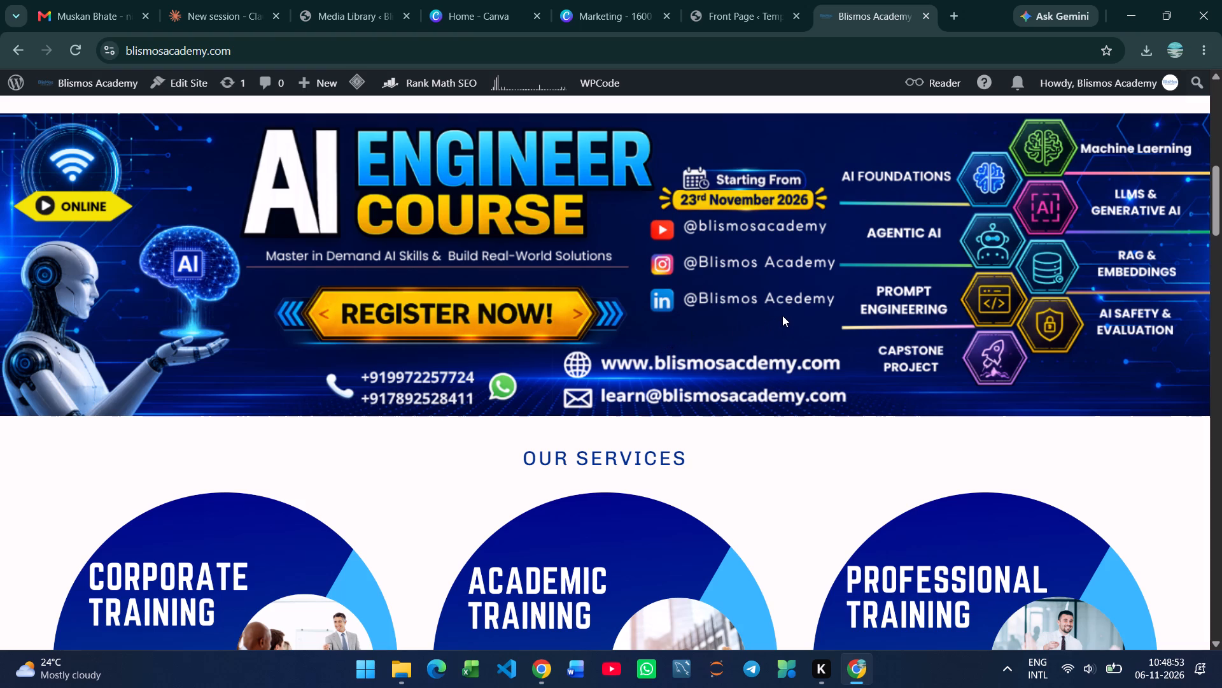
pyautogui.click(531, 306)
# Review the Marketing (1) attachment details again and view its image editing options, leaving the image unedited.
pyautogui.click(734, 0)
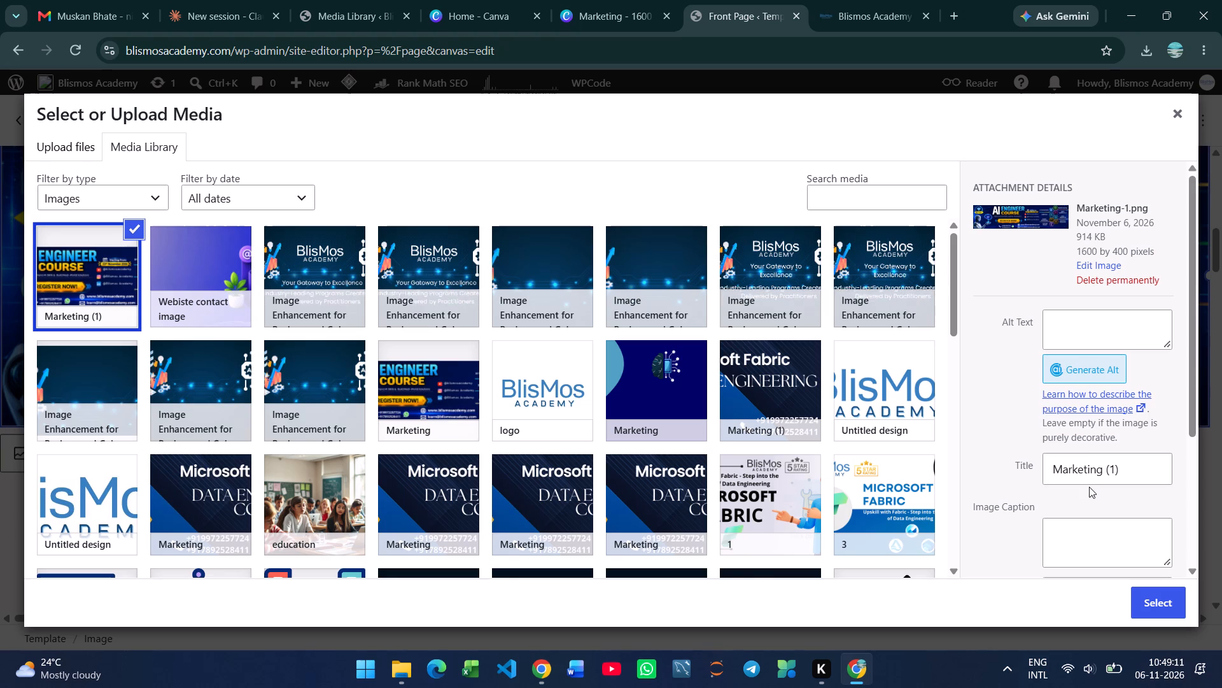
pyautogui.scroll(-2, 1089, 487)
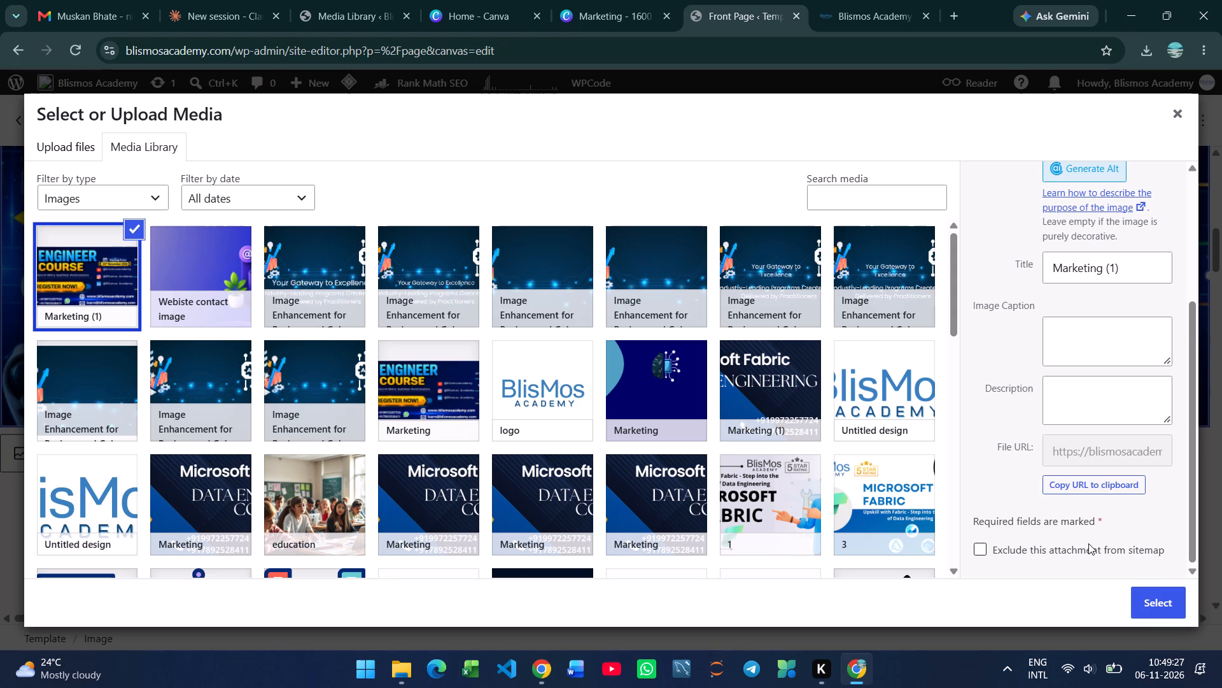
pyautogui.scroll(3, 1088, 543)
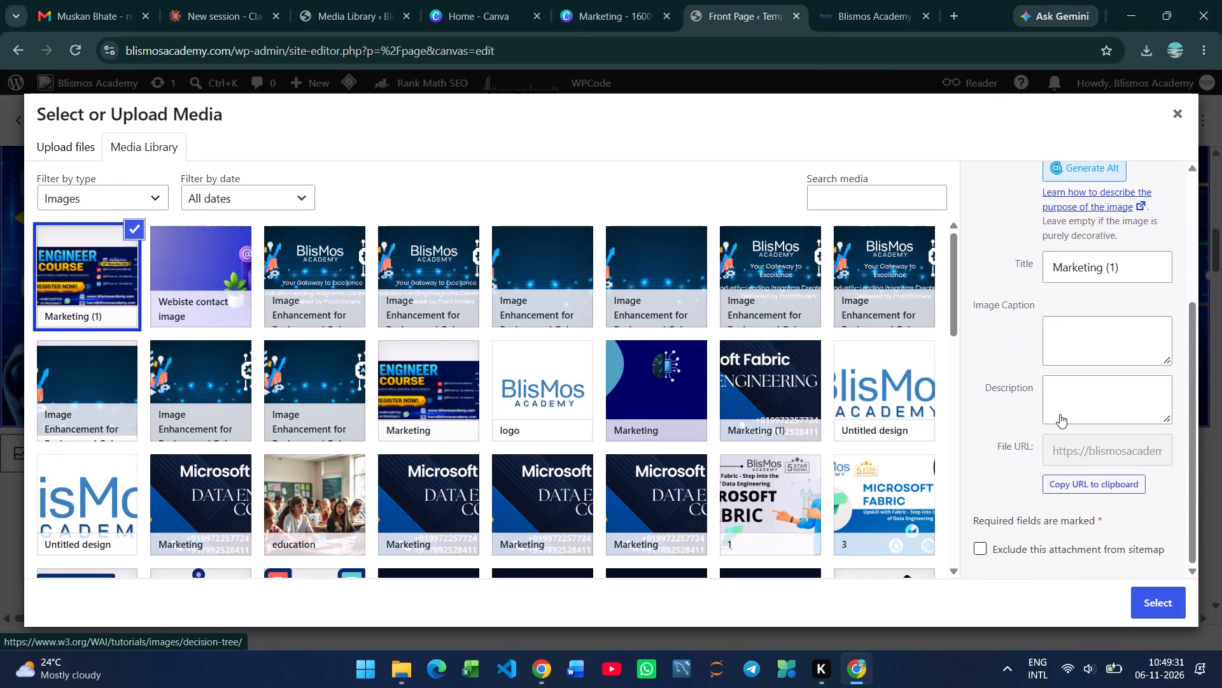
pyautogui.press('shift+super+s')
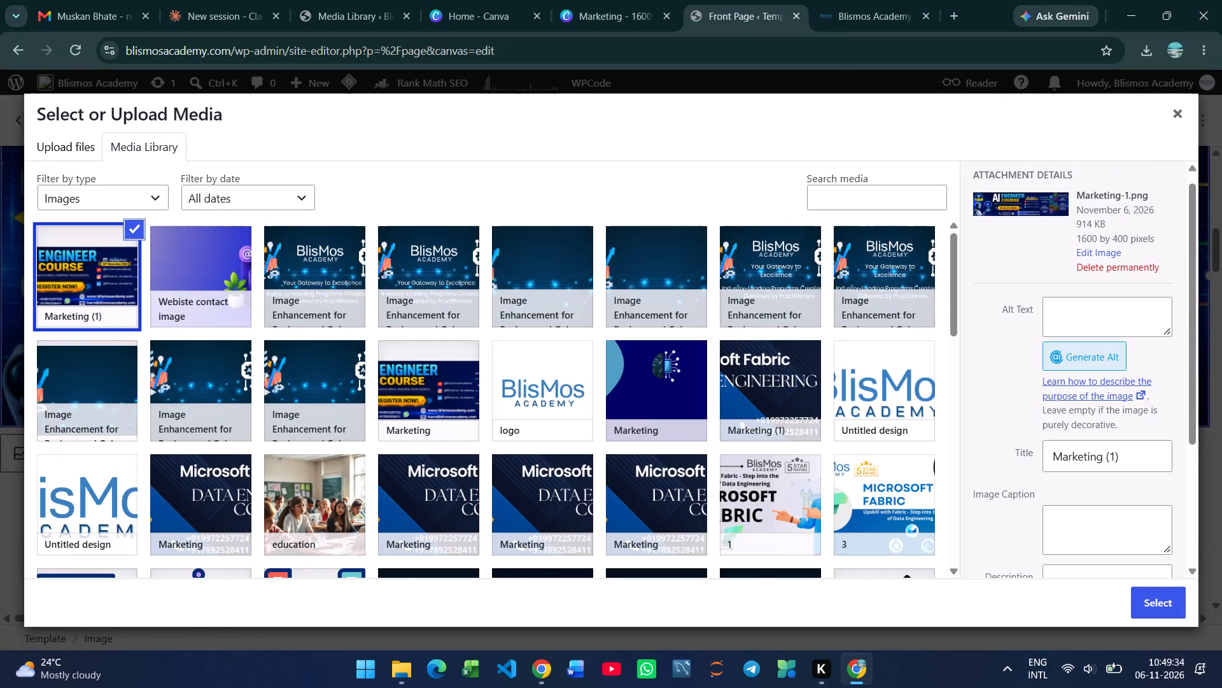
pyautogui.click(722, 33)
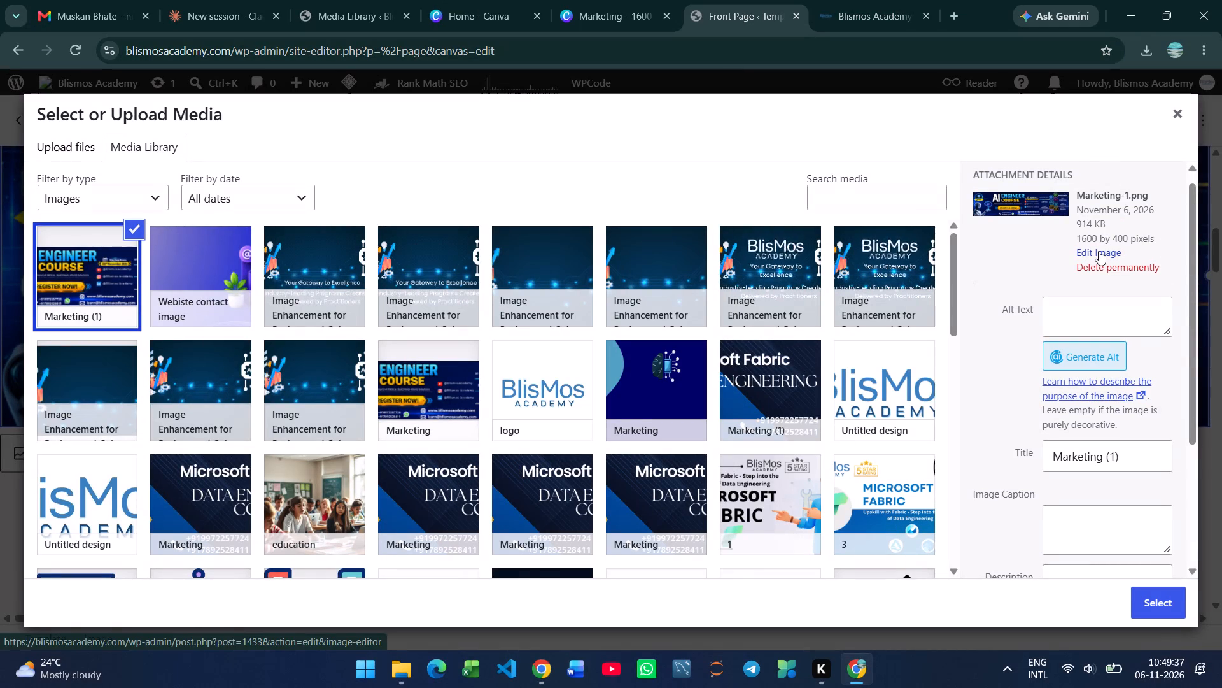
pyautogui.click(1099, 251)
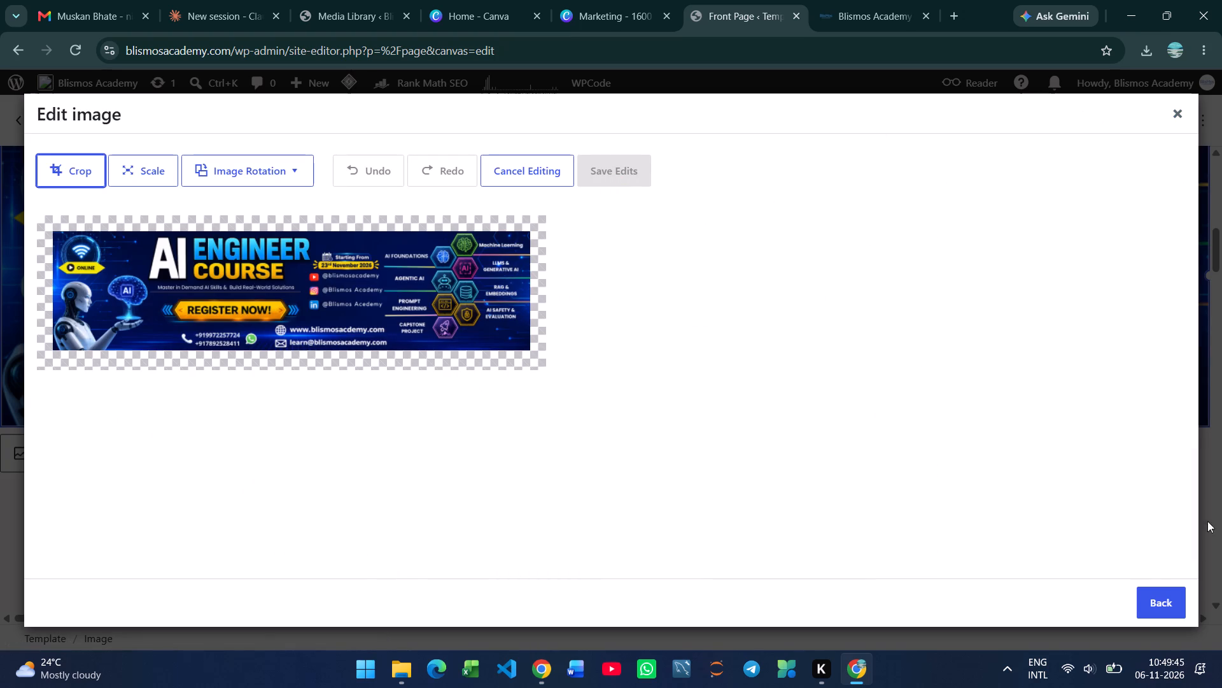
pyautogui.click(1153, 597)
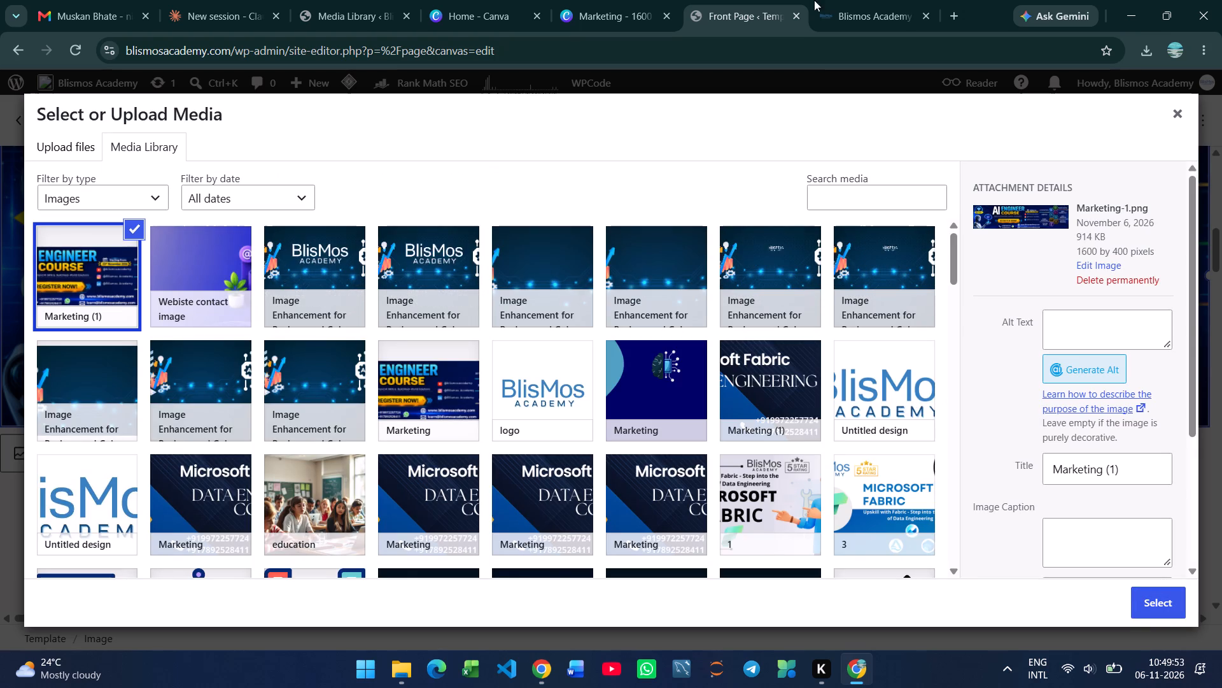
# Check the banner on the live home page again and close the template's media library without changing the image.
pyautogui.click(880, 7)
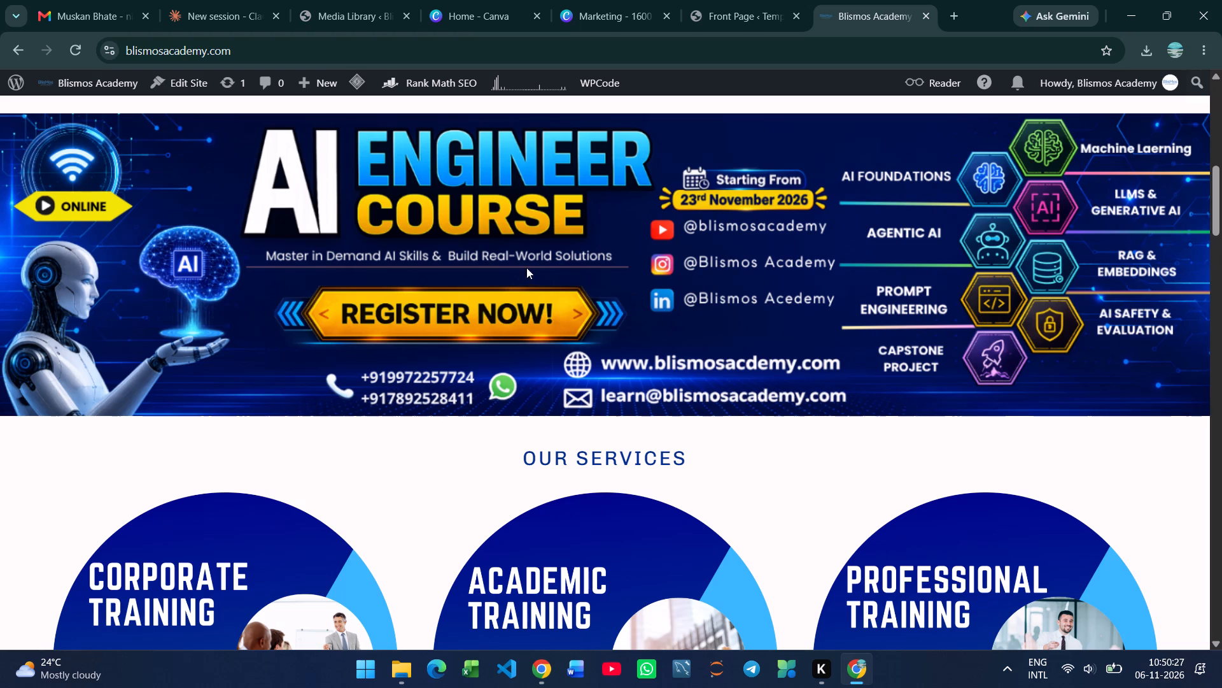
pyautogui.click(742, 0)
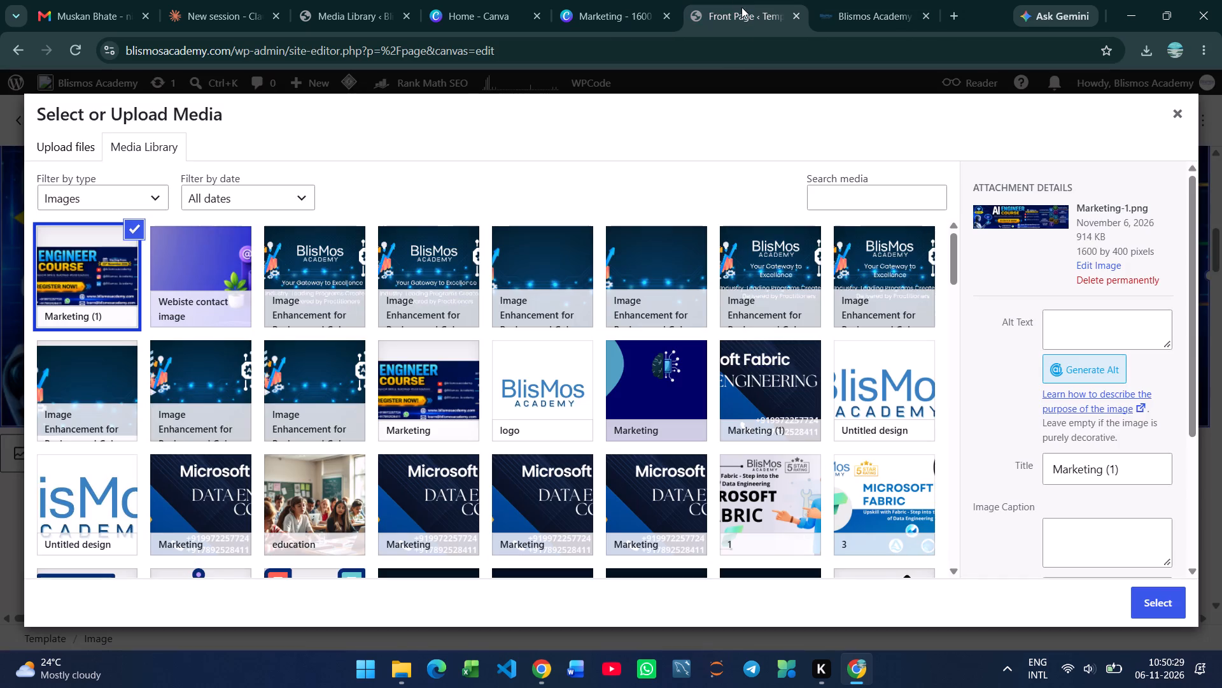
pyautogui.click(1176, 117)
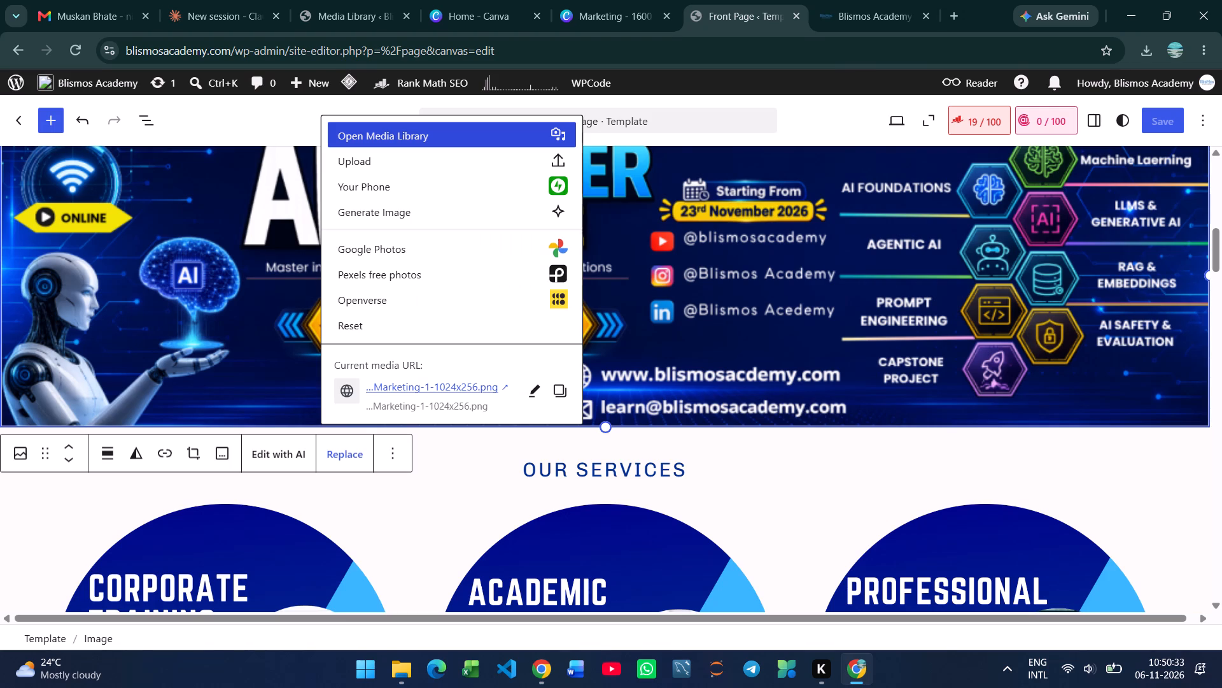
pyautogui.click(829, 111)
# Look through the options available for the AI Engineer Course banner image in the Front Page template, comparing it with the live page.
pyautogui.rightClick(627, 276)
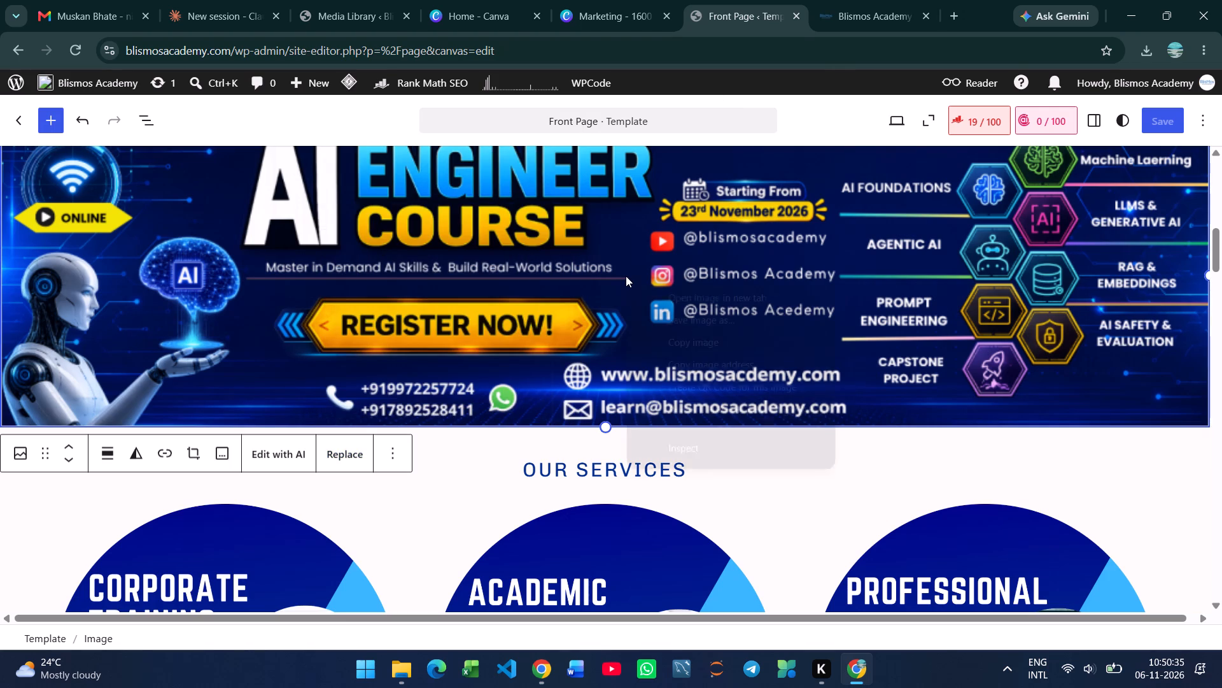
pyautogui.click(566, 268)
pyautogui.rightClick(566, 268)
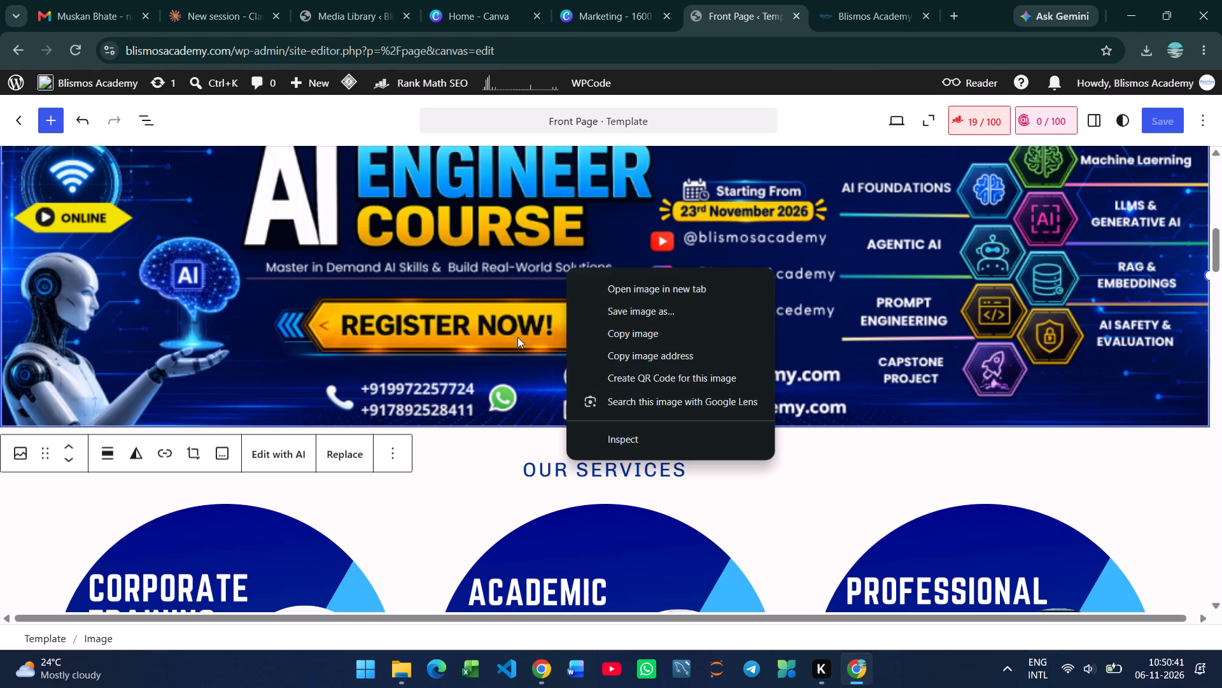
pyautogui.click(495, 495)
pyautogui.click(480, 371)
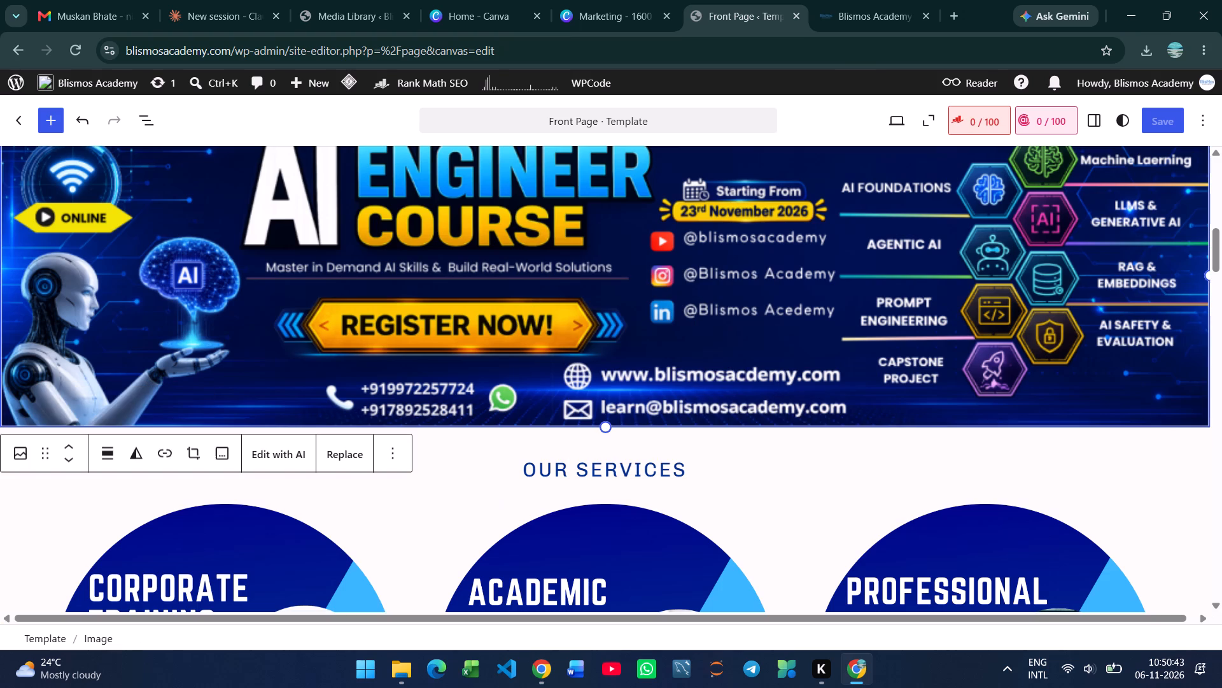
pyautogui.rightClick(534, 275)
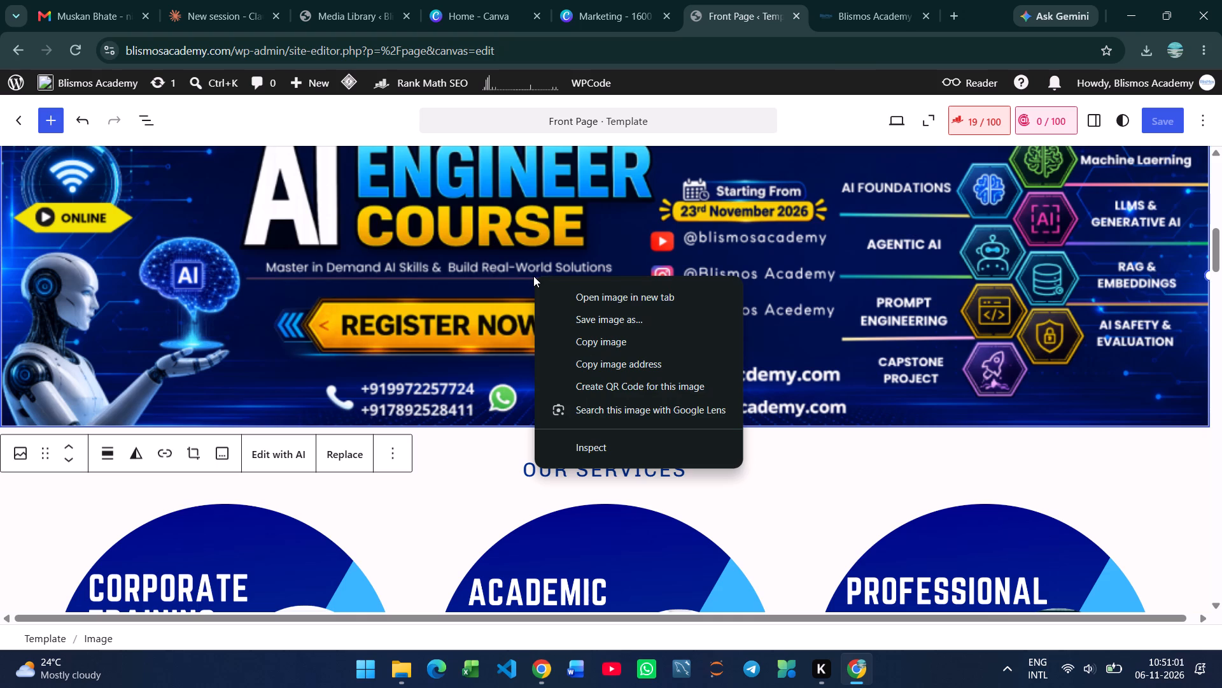
pyautogui.click(855, 11)
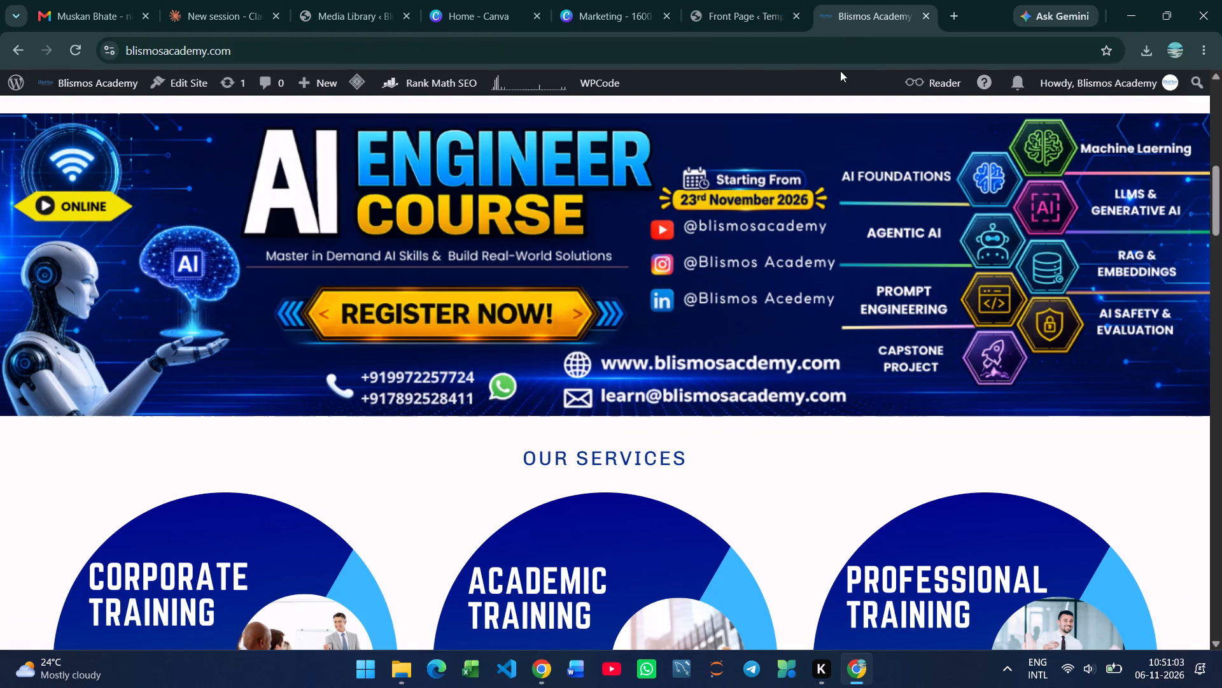
pyautogui.click(751, 0)
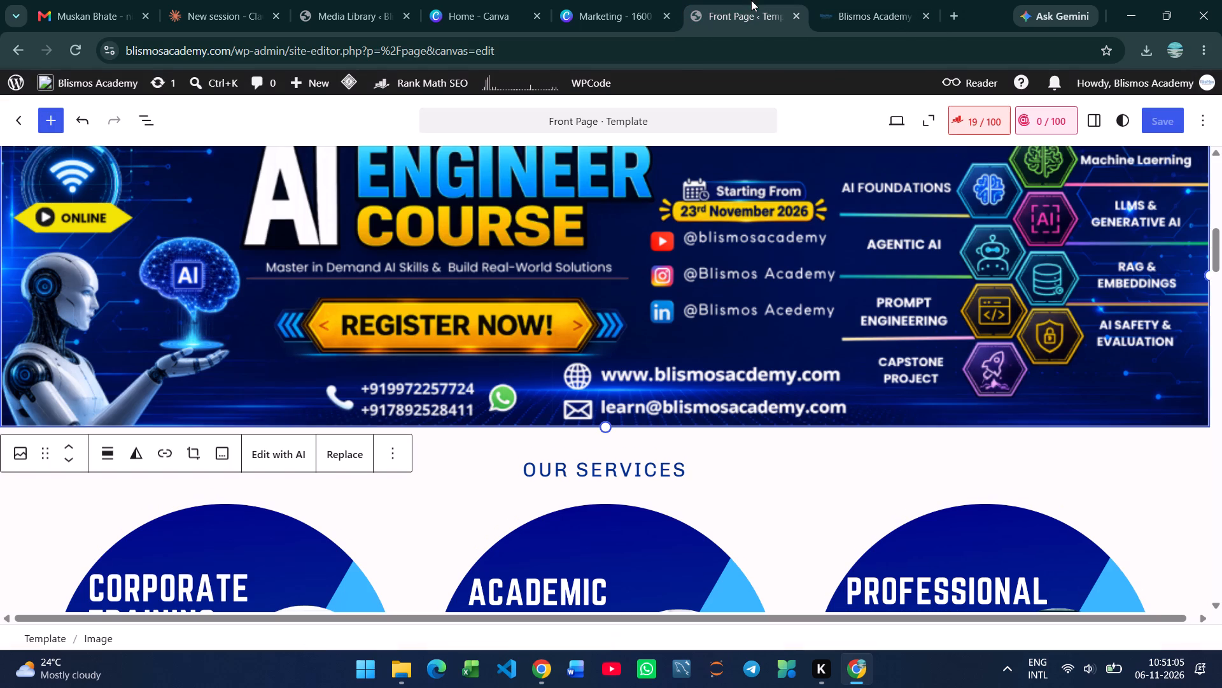
pyautogui.rightClick(624, 226)
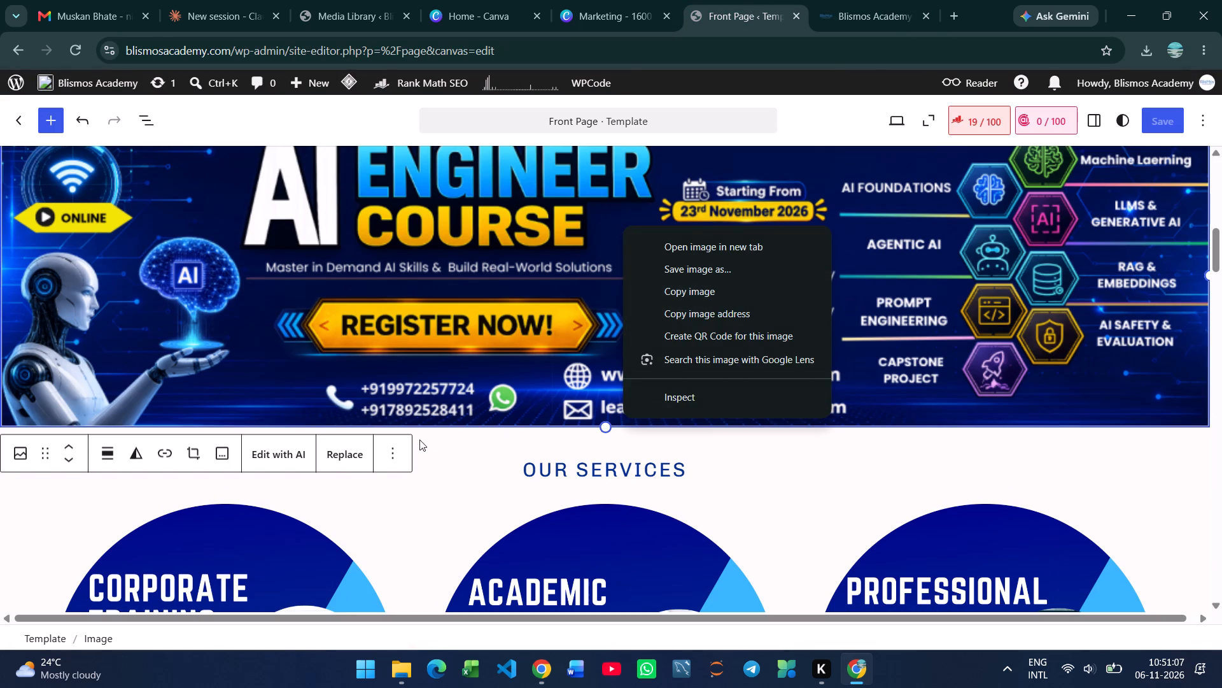
pyautogui.click(380, 454)
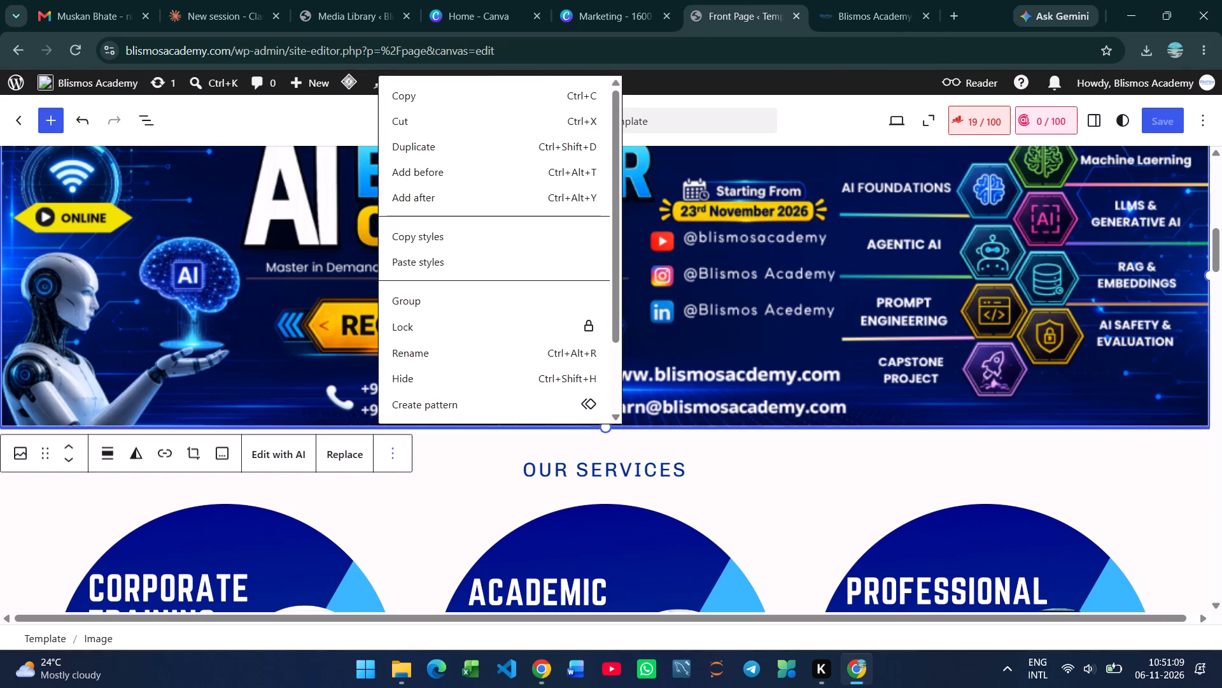
# Open the link settings of the AI Engineer Course banner image in the Front Page template.
pyautogui.click(168, 453)
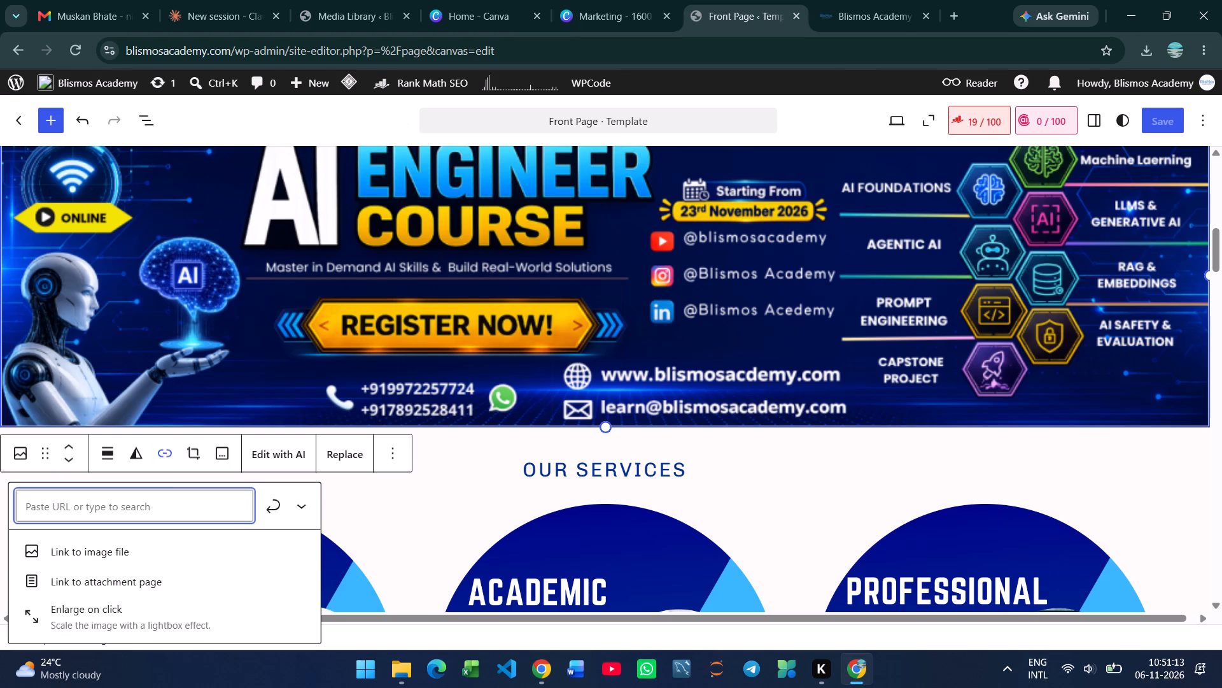
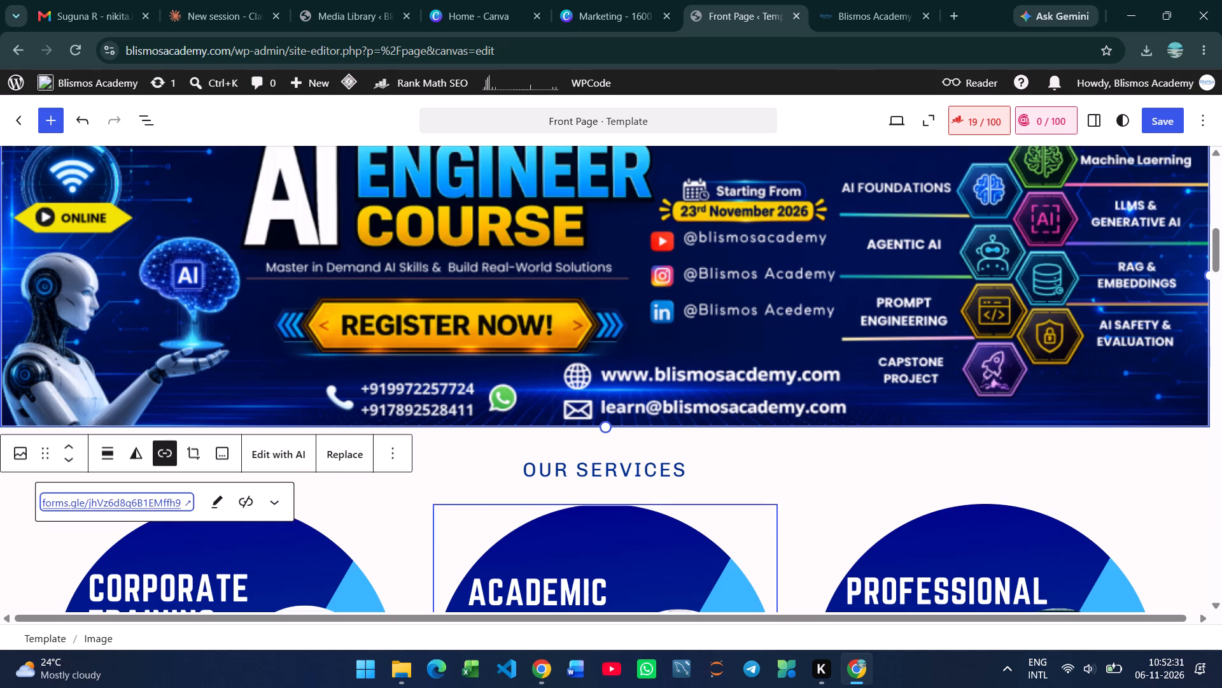
# Save the Front Page template with the form link on the AI Engineer Course banner image.
pyautogui.click(1167, 120)
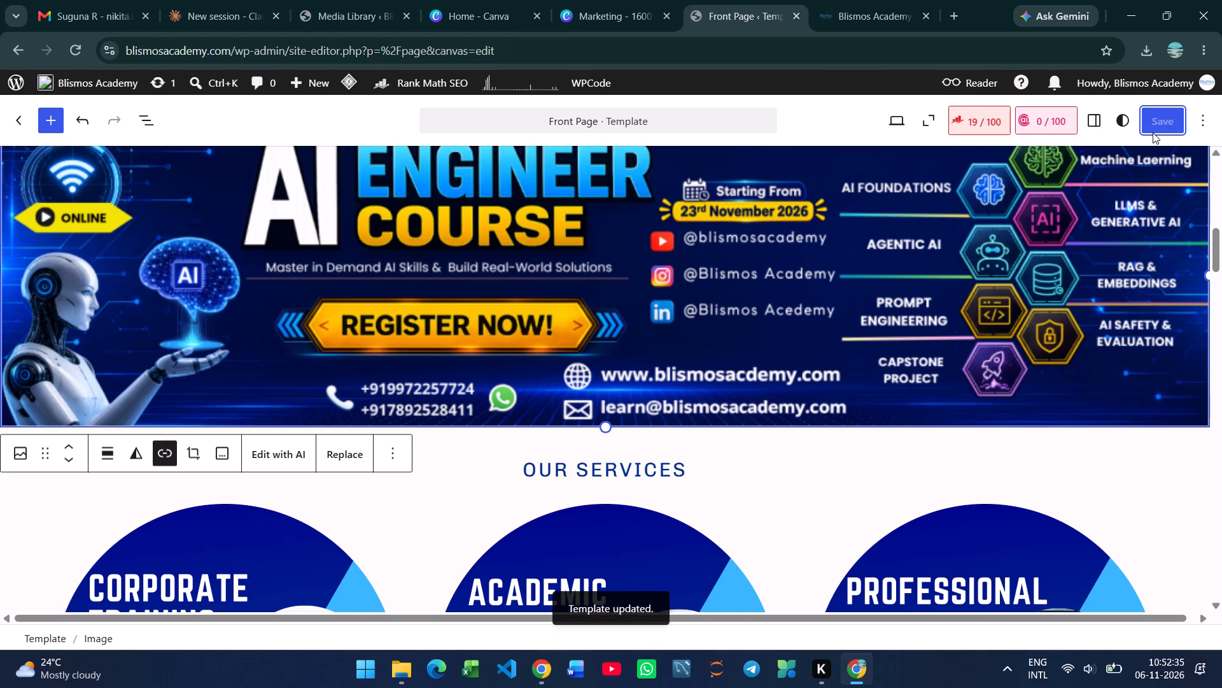